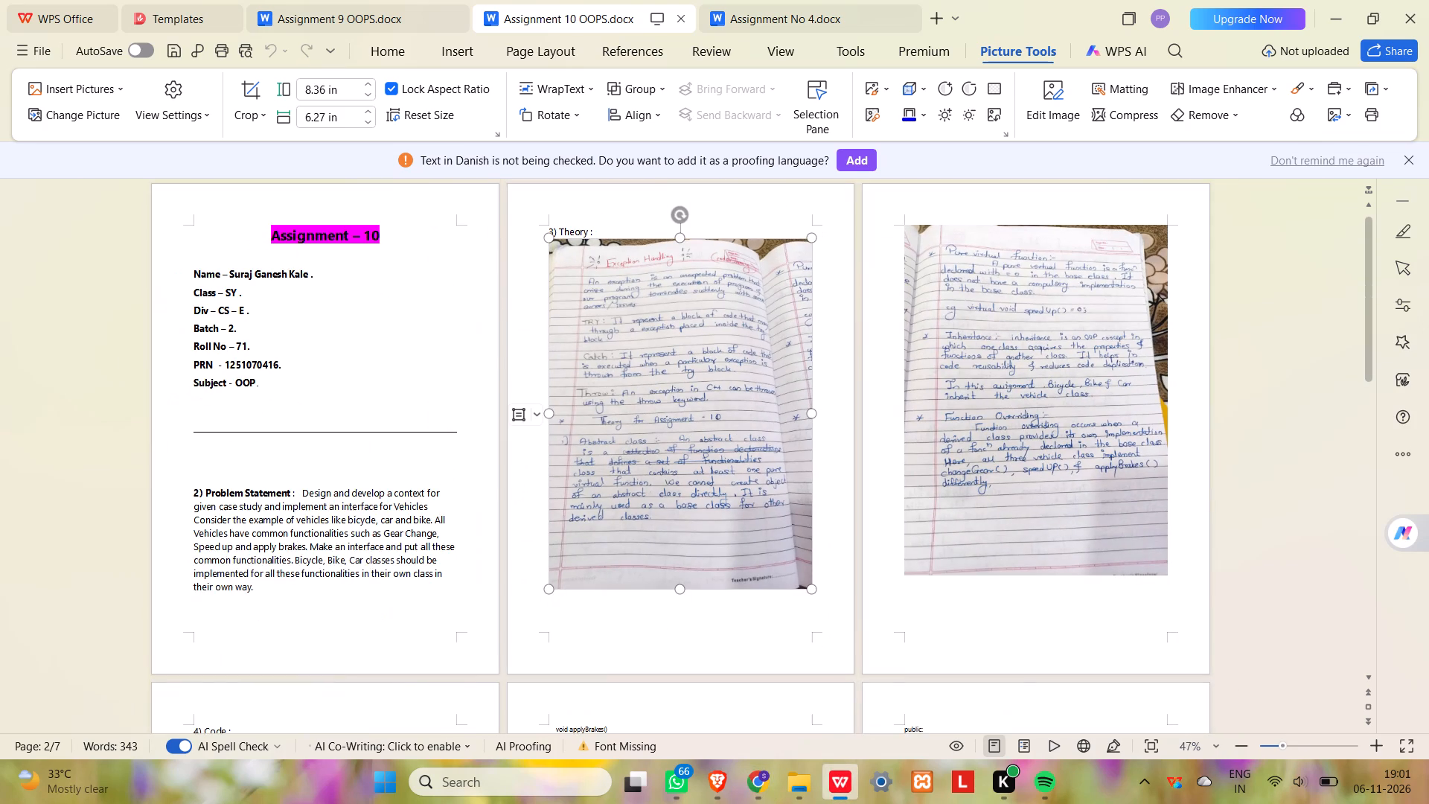
scroll(523, 415, "left", 1)
scroll(368, 458, "down", 5)
scroll(368, 458, "up", 1)
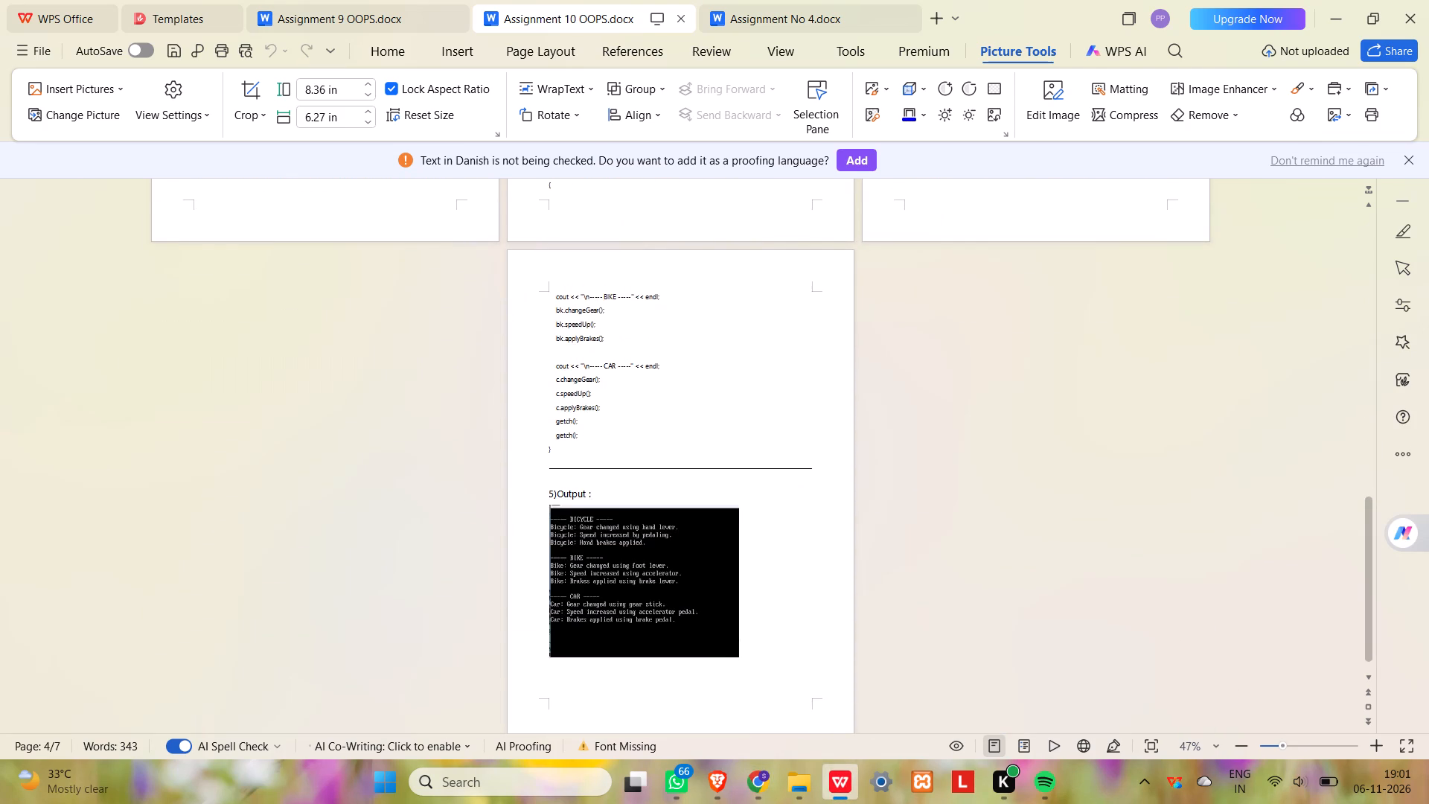
scroll(368, 458, "up", 10)
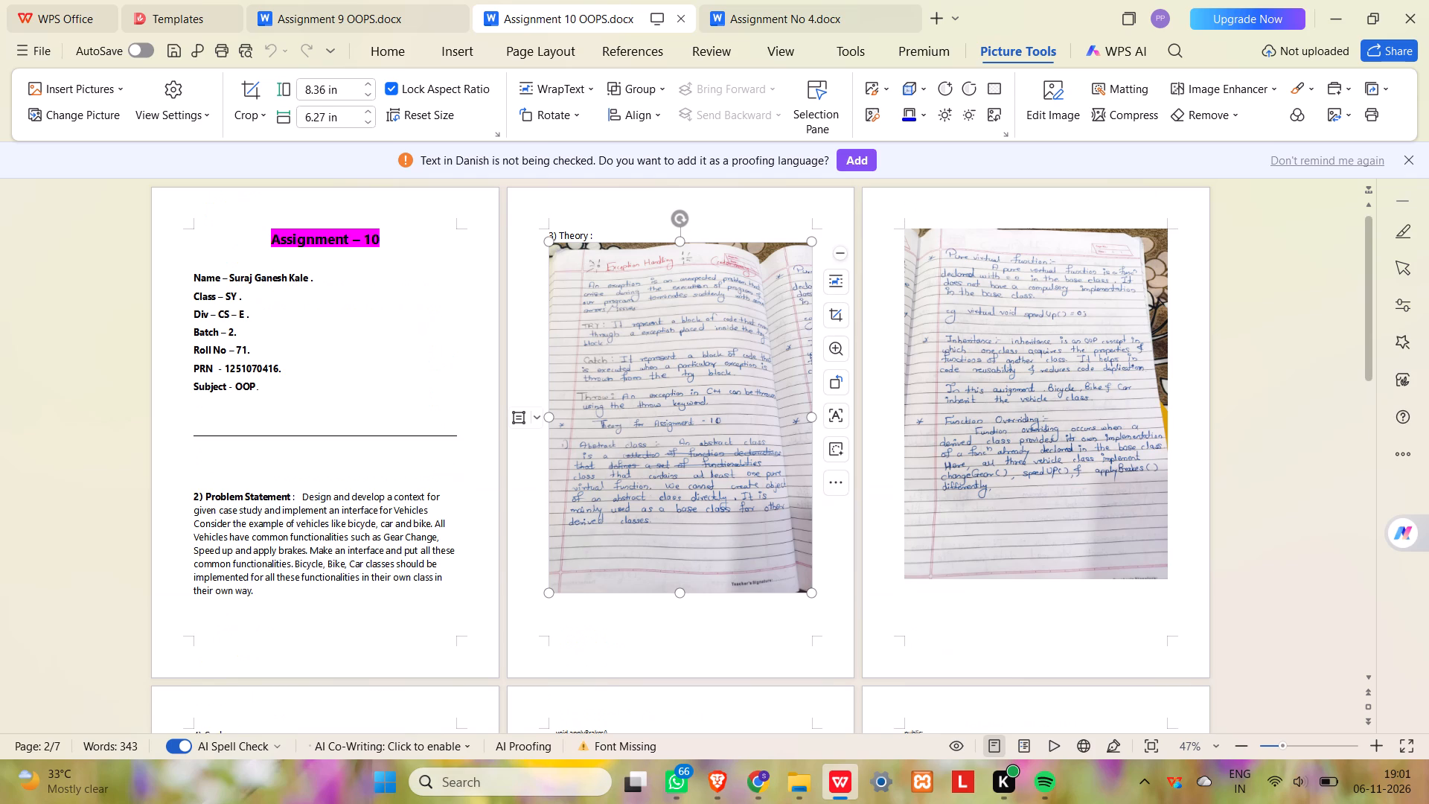
left_click(410, 410)
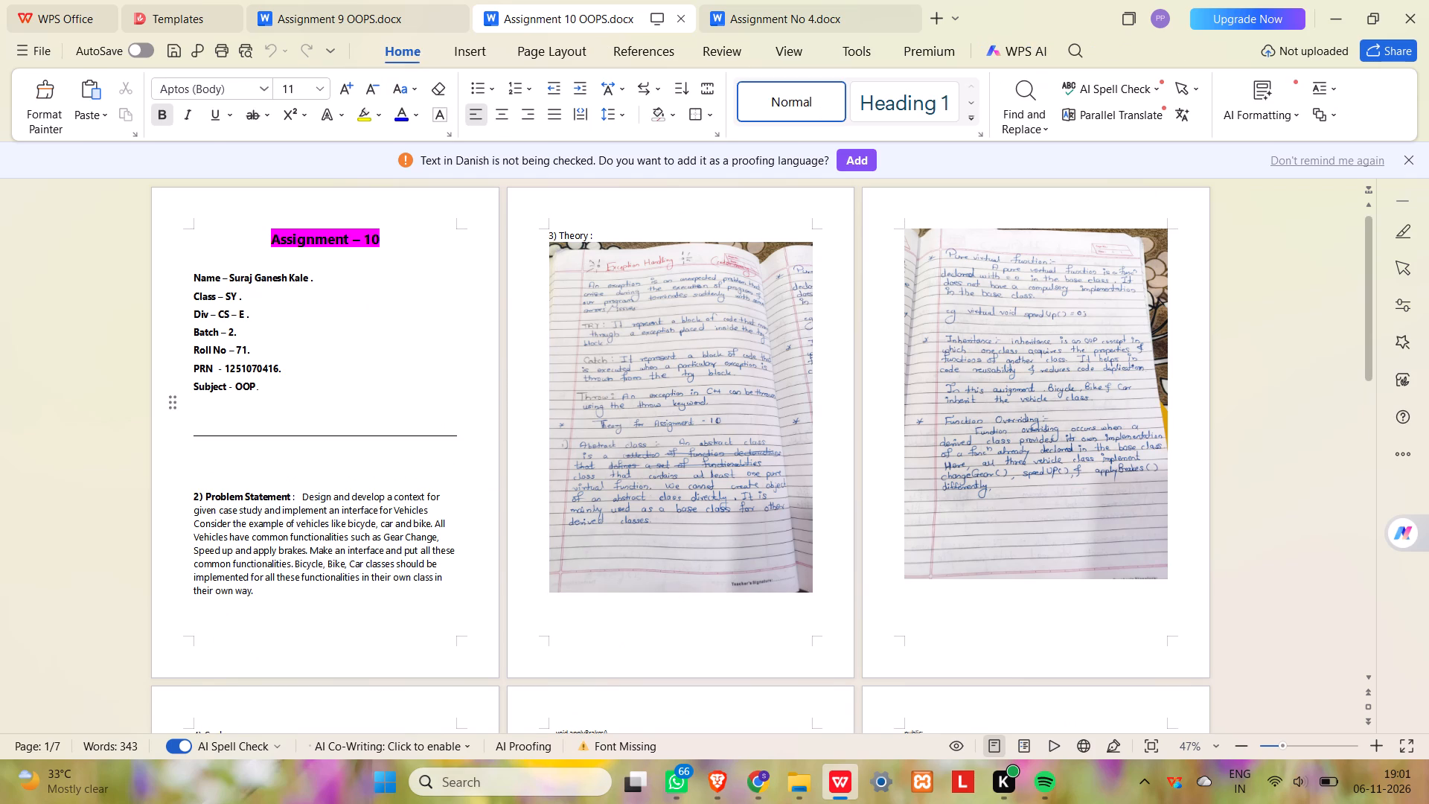
Examine the layout and handwritten theory pages of Assignment No 4.docx from its first page.
left_click(726, 0)
scroll(575, 360, "up", 7)
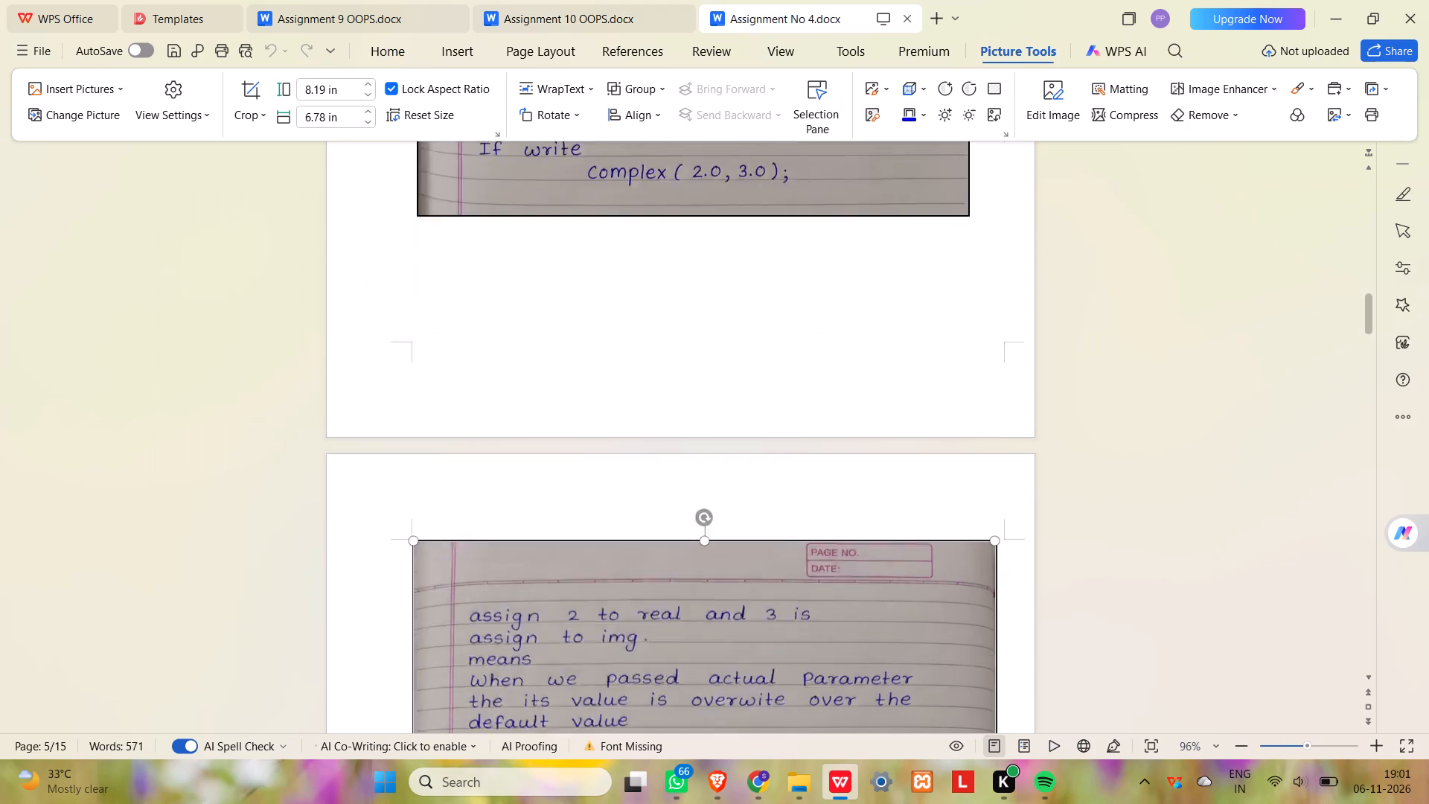
scroll(575, 360, "up", 7)
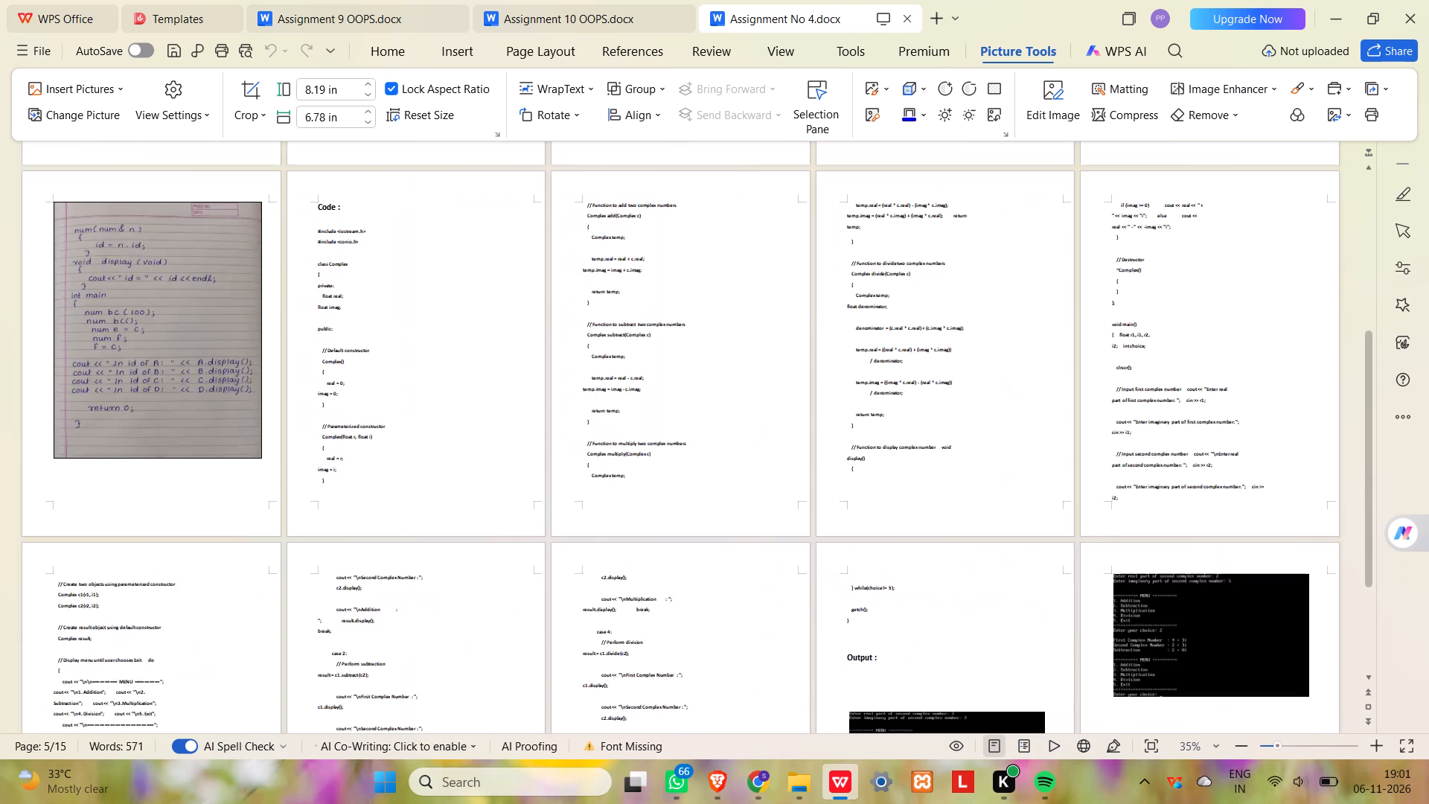
scroll(575, 360, "up", 8)
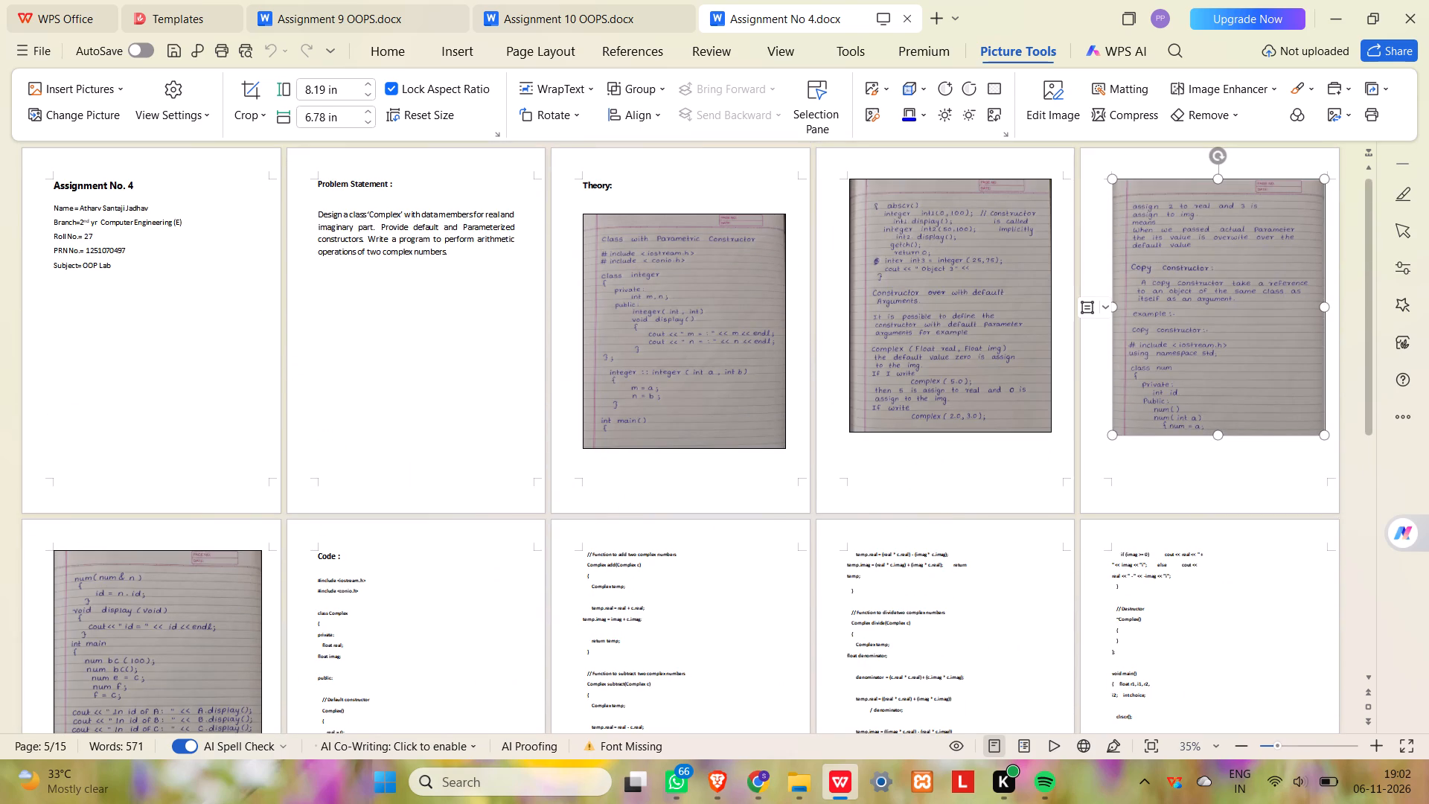
scroll(395, 345, "up", 1)
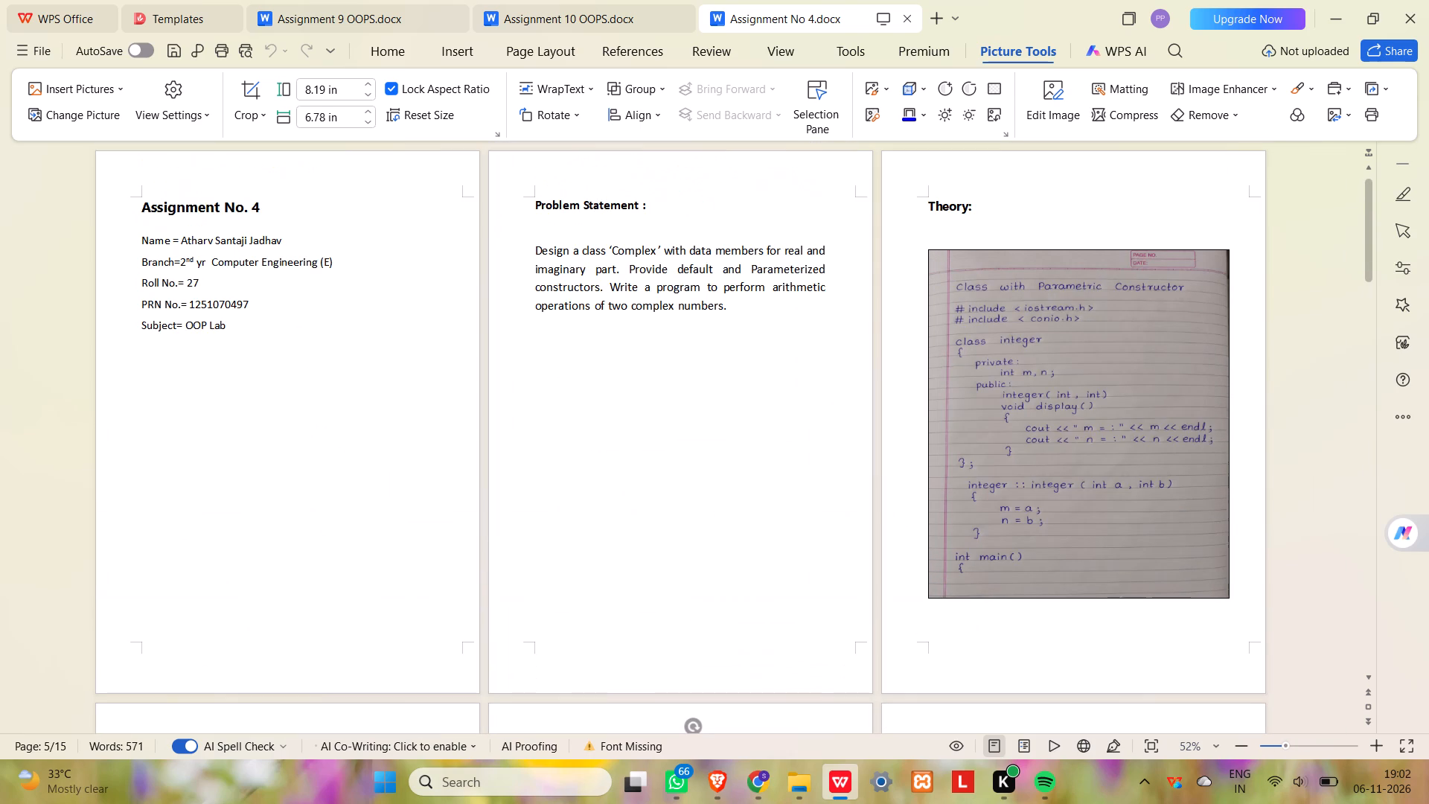
scroll(395, 345, "up", 7)
Open Assignment No 5 from the OOP Assignments folder, look through its pages, and close it without saving to WPS Cloud.
left_click(784, 779)
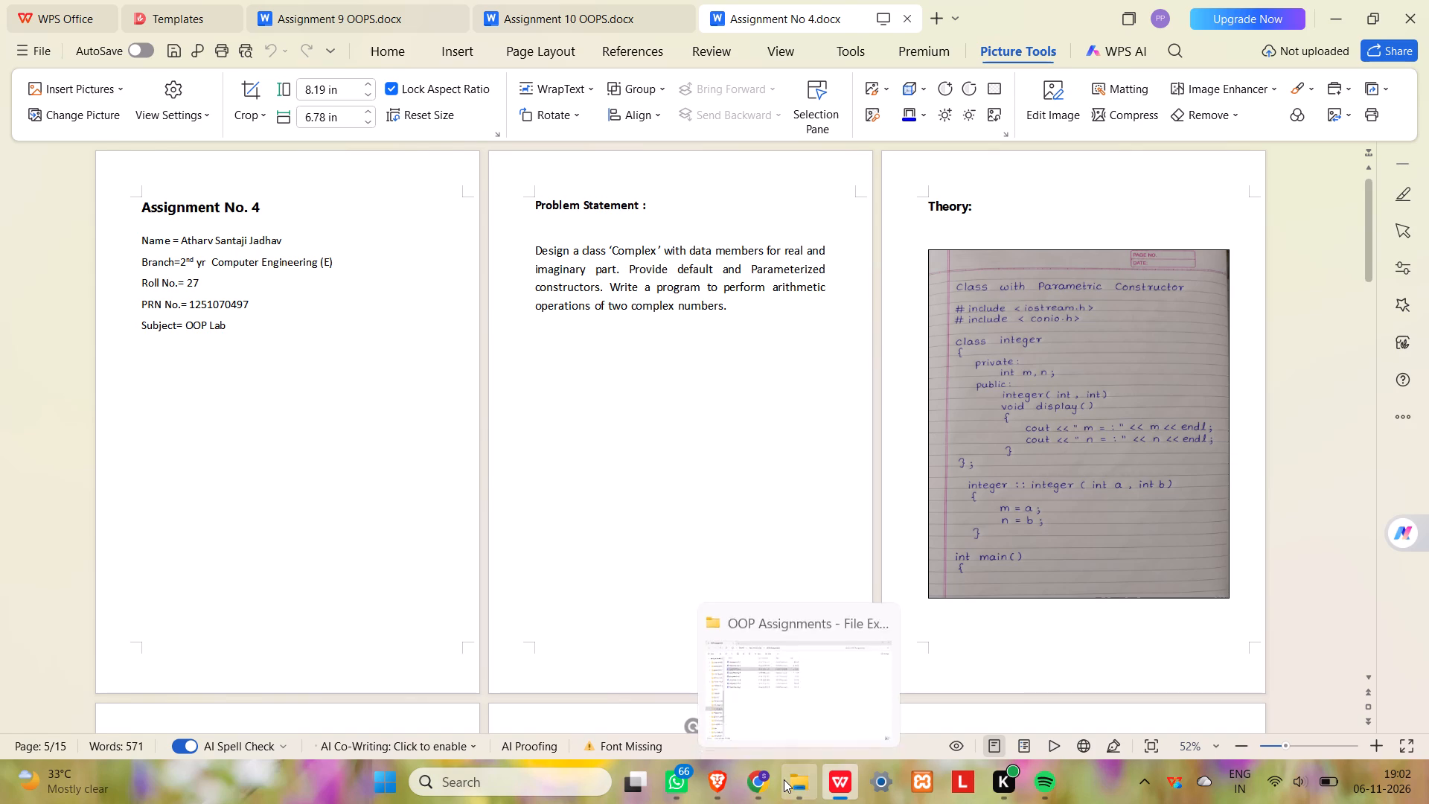
left_click(426, 378)
double_click(255, 237)
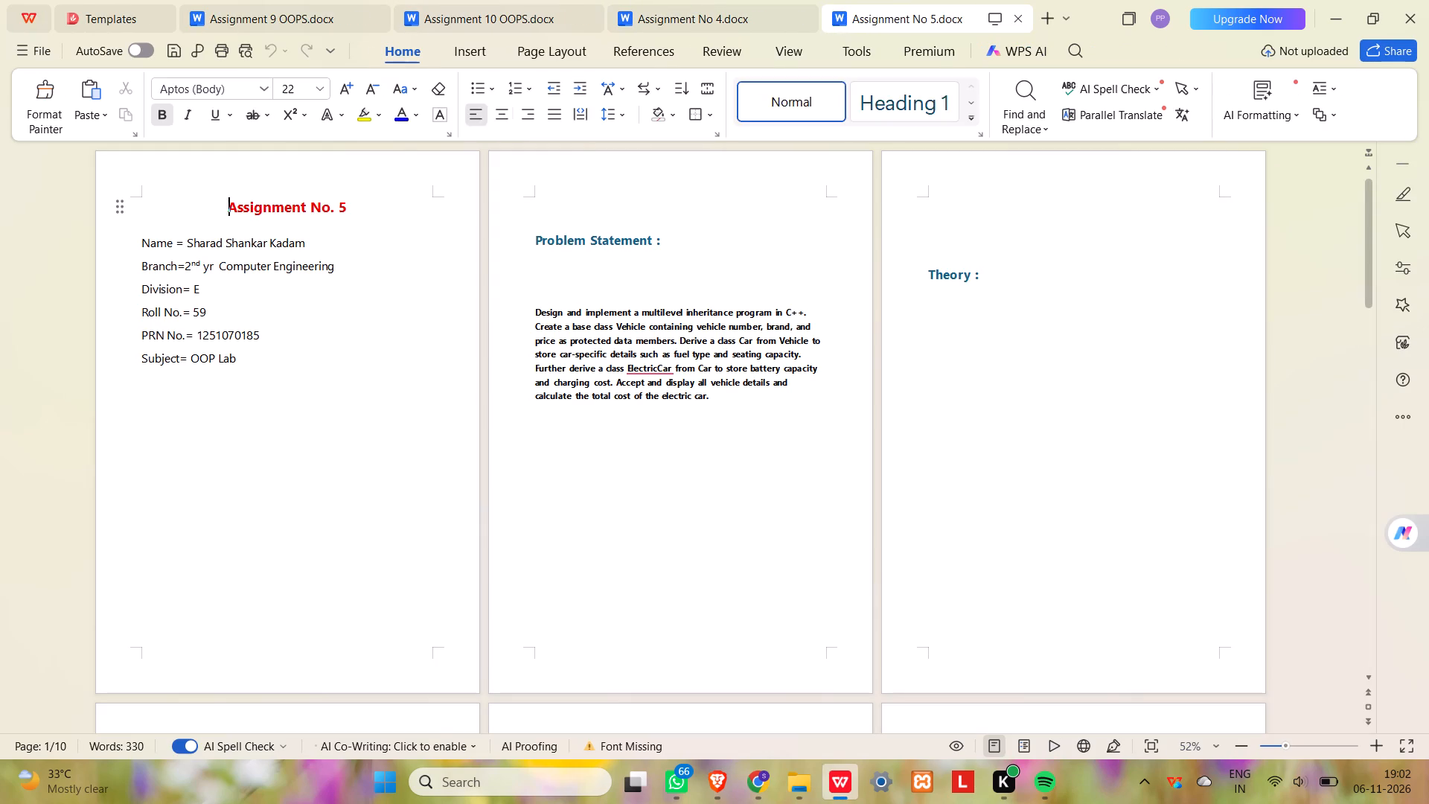
scroll(816, 468, "down", 1)
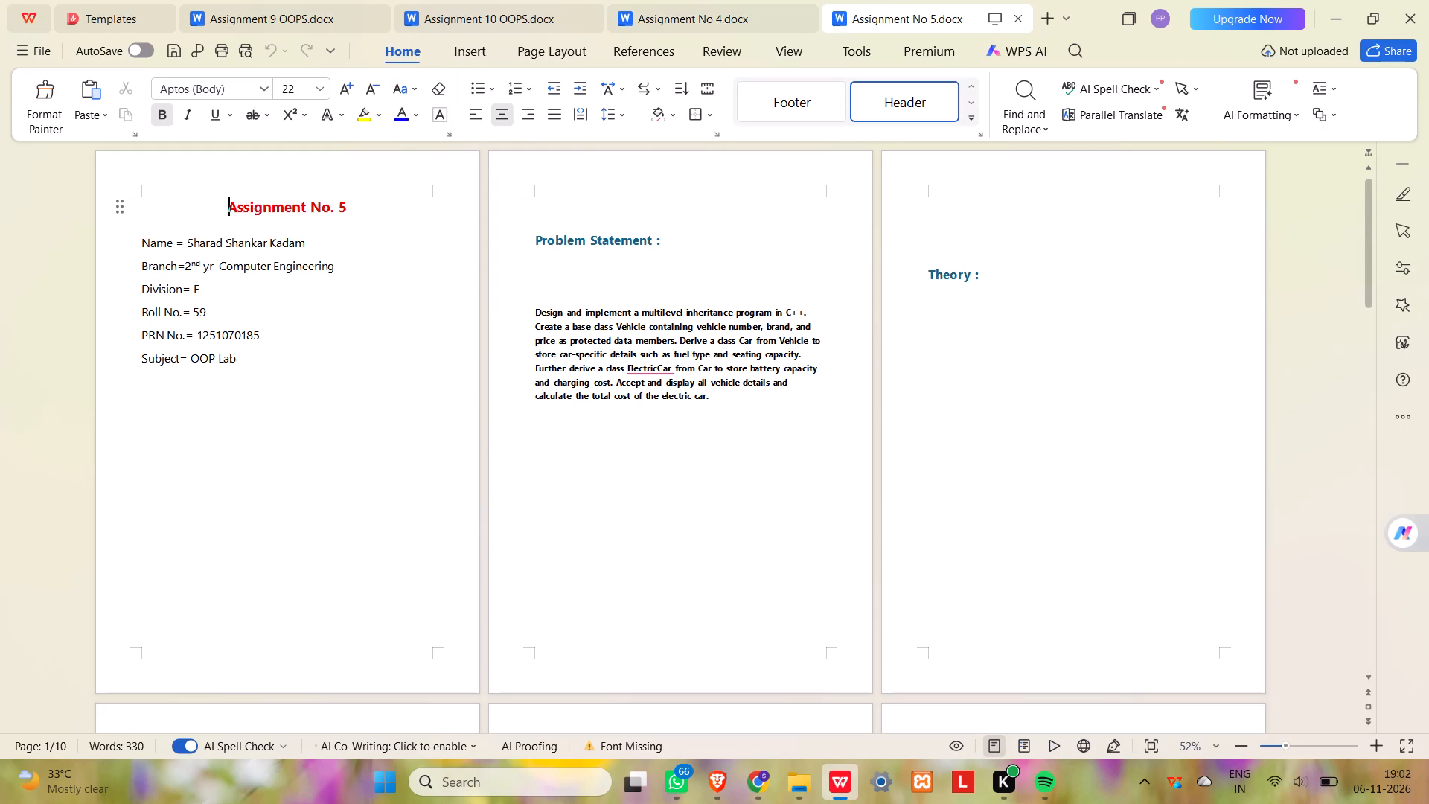
scroll(816, 468, "down", 7)
scroll(816, 468, "up", 7)
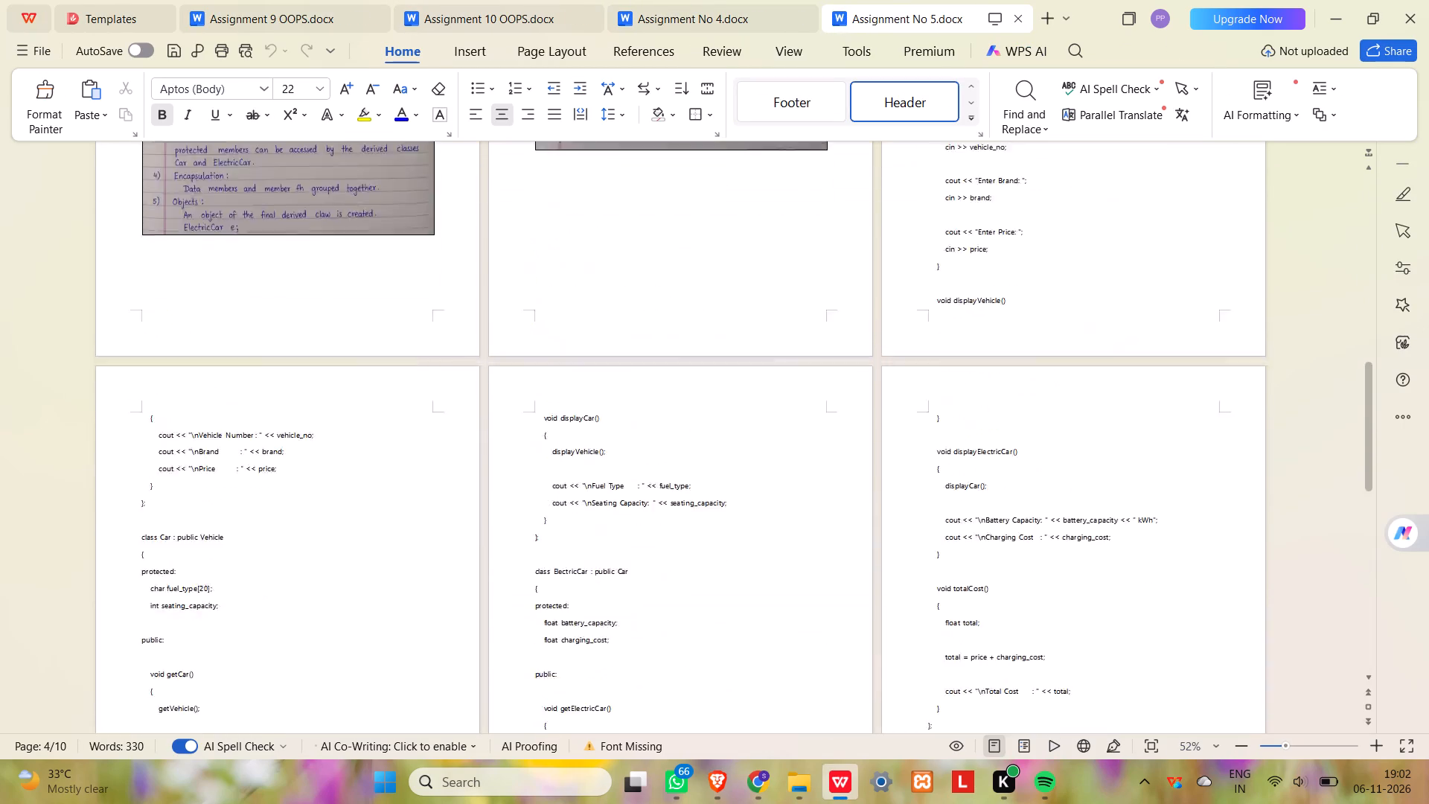
scroll(816, 468, "up", 6)
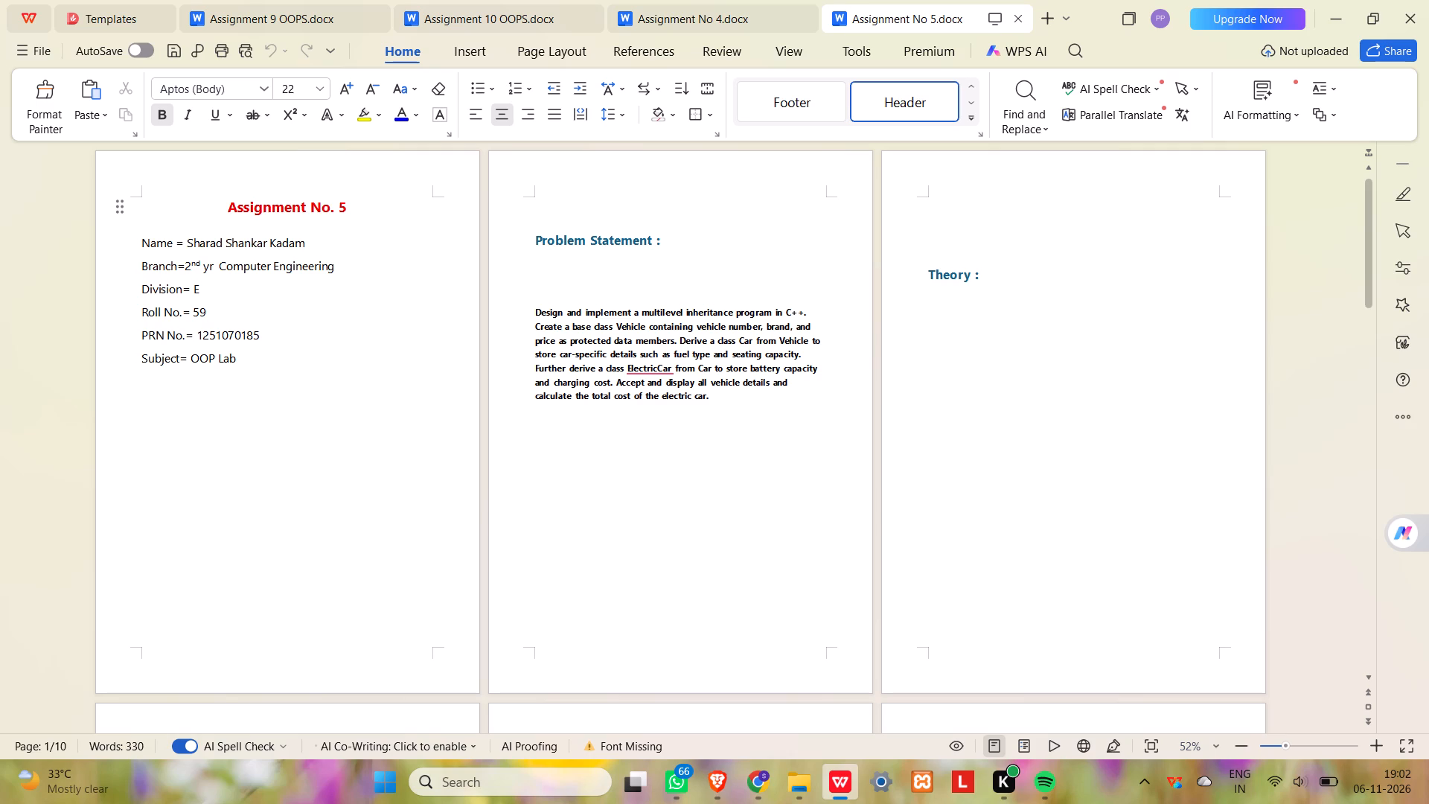
left_click(1013, 20)
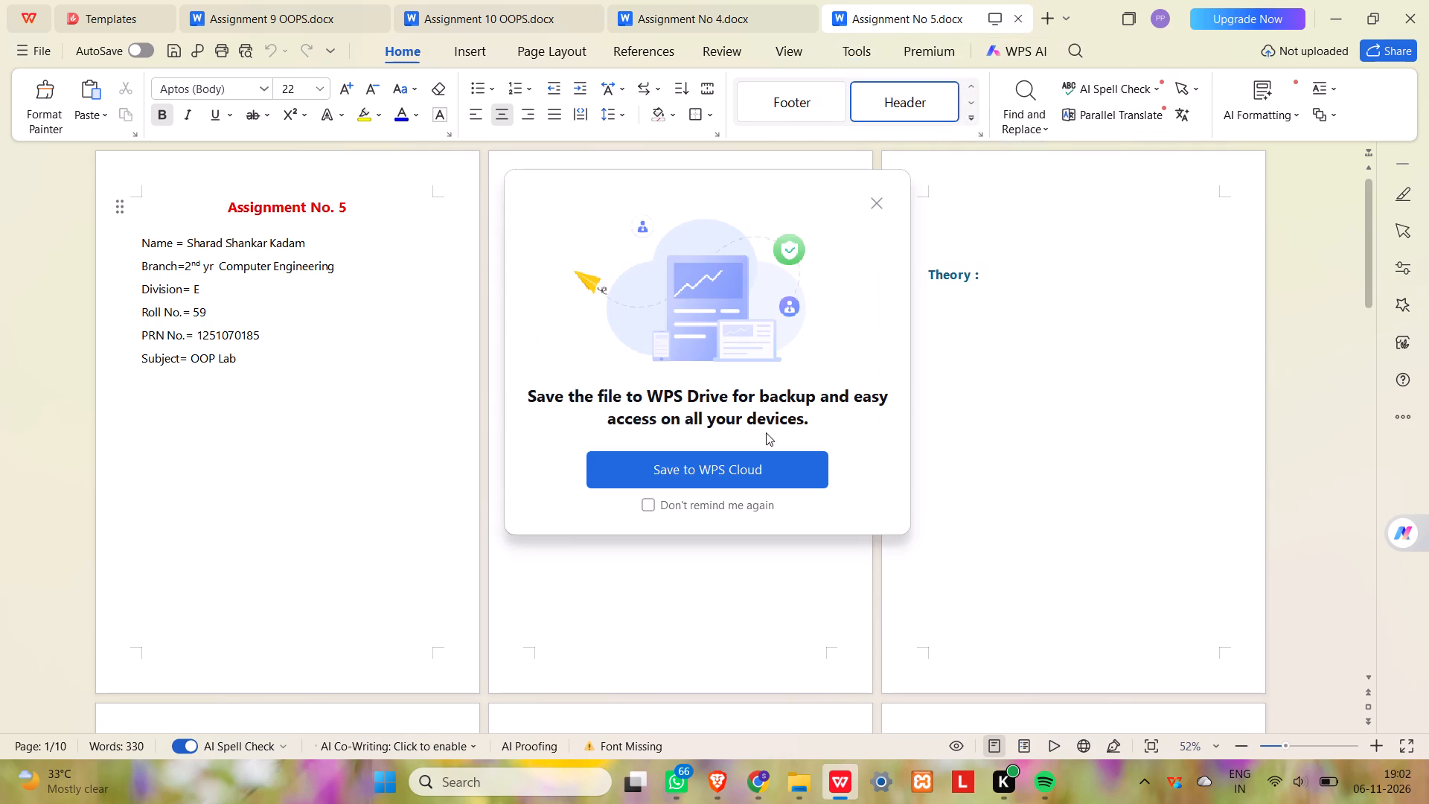
left_click(880, 201)
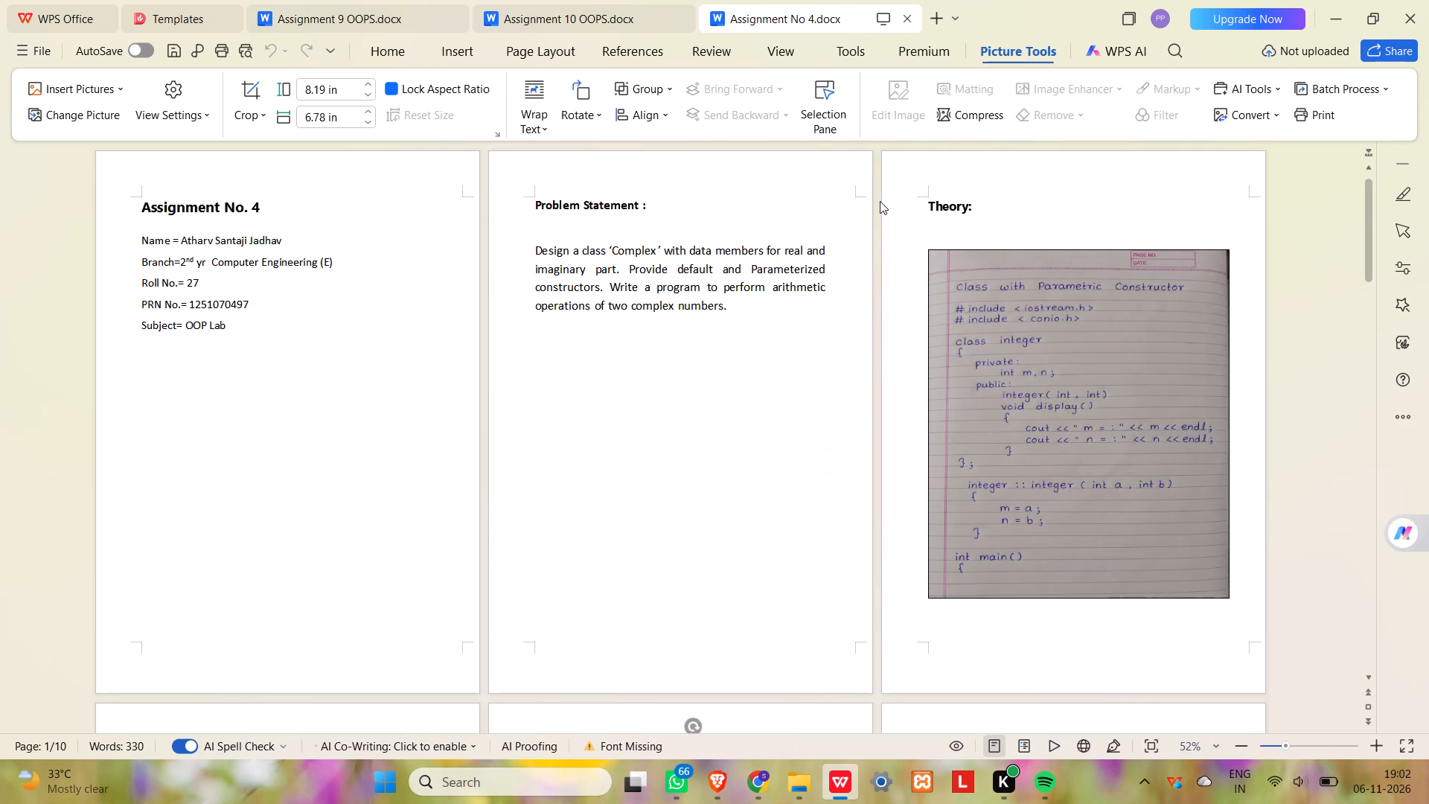
Return to the OOP Assignments folder in File Explorer.
left_click(797, 784)
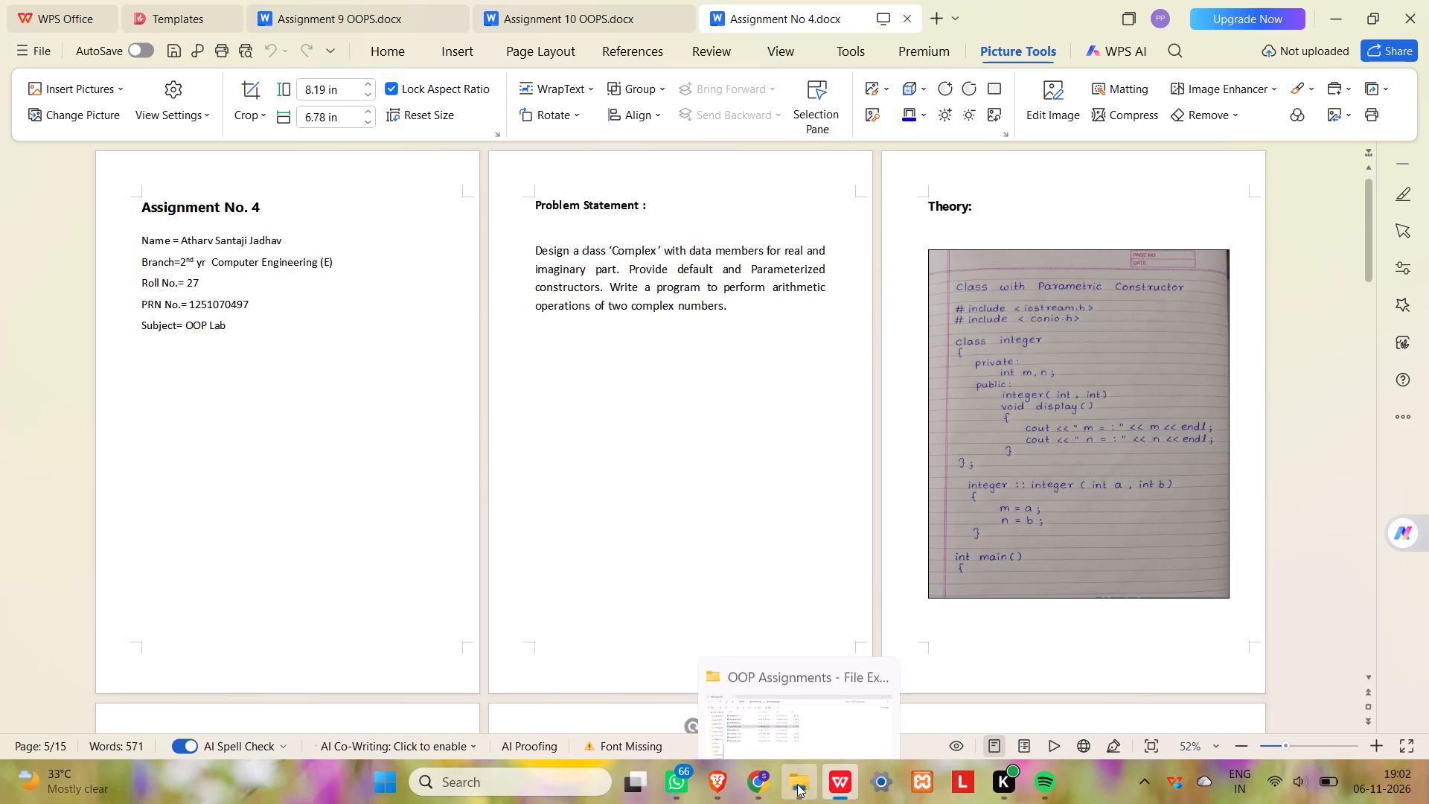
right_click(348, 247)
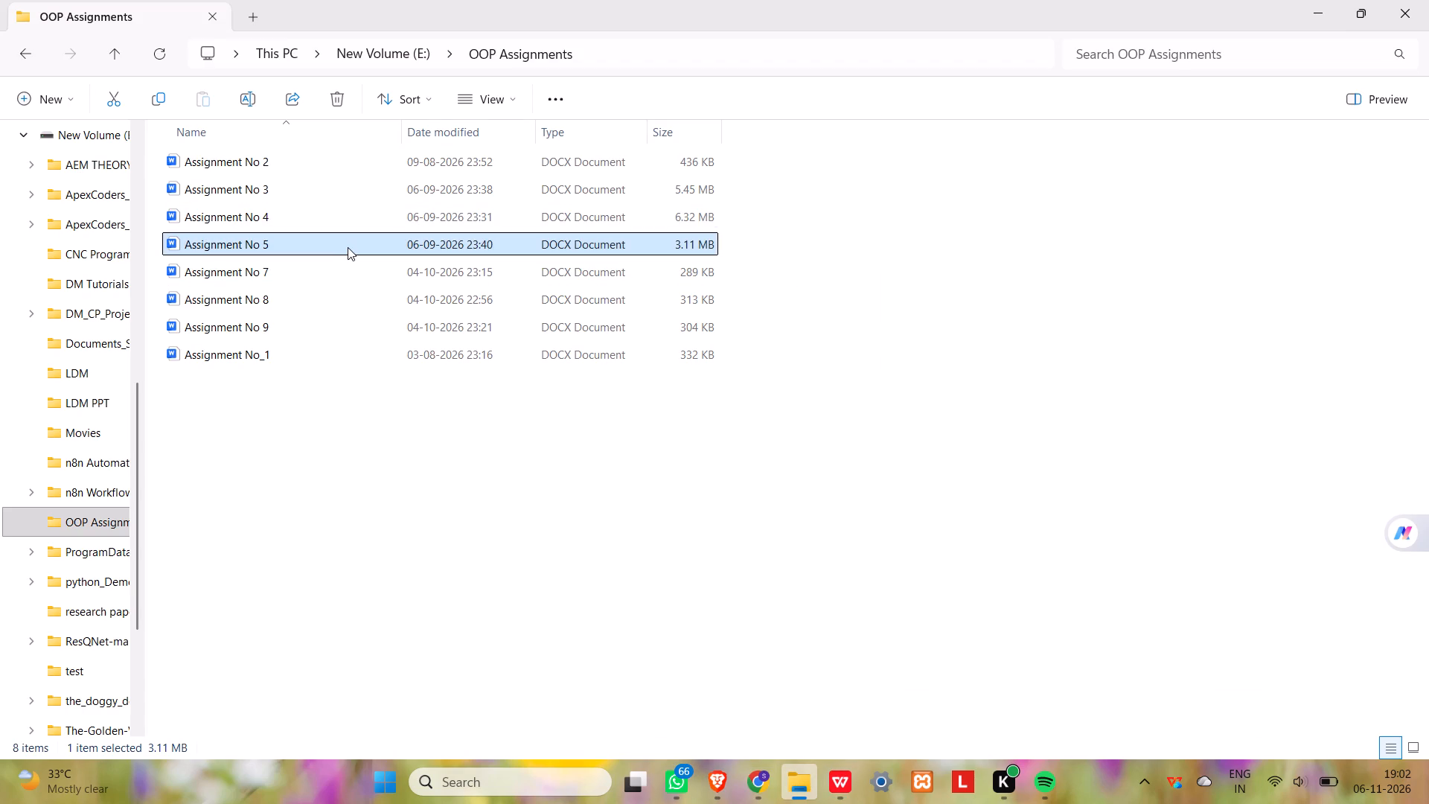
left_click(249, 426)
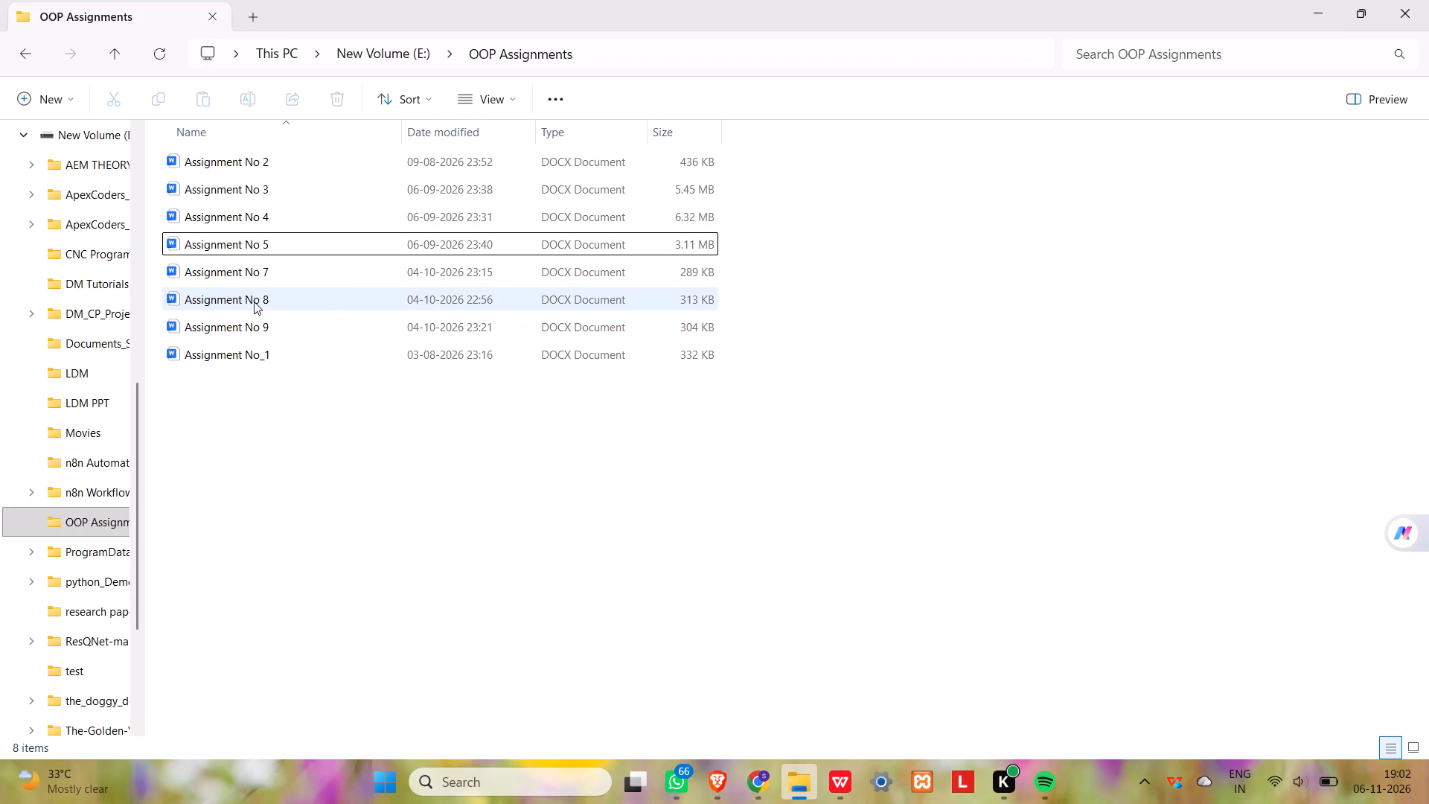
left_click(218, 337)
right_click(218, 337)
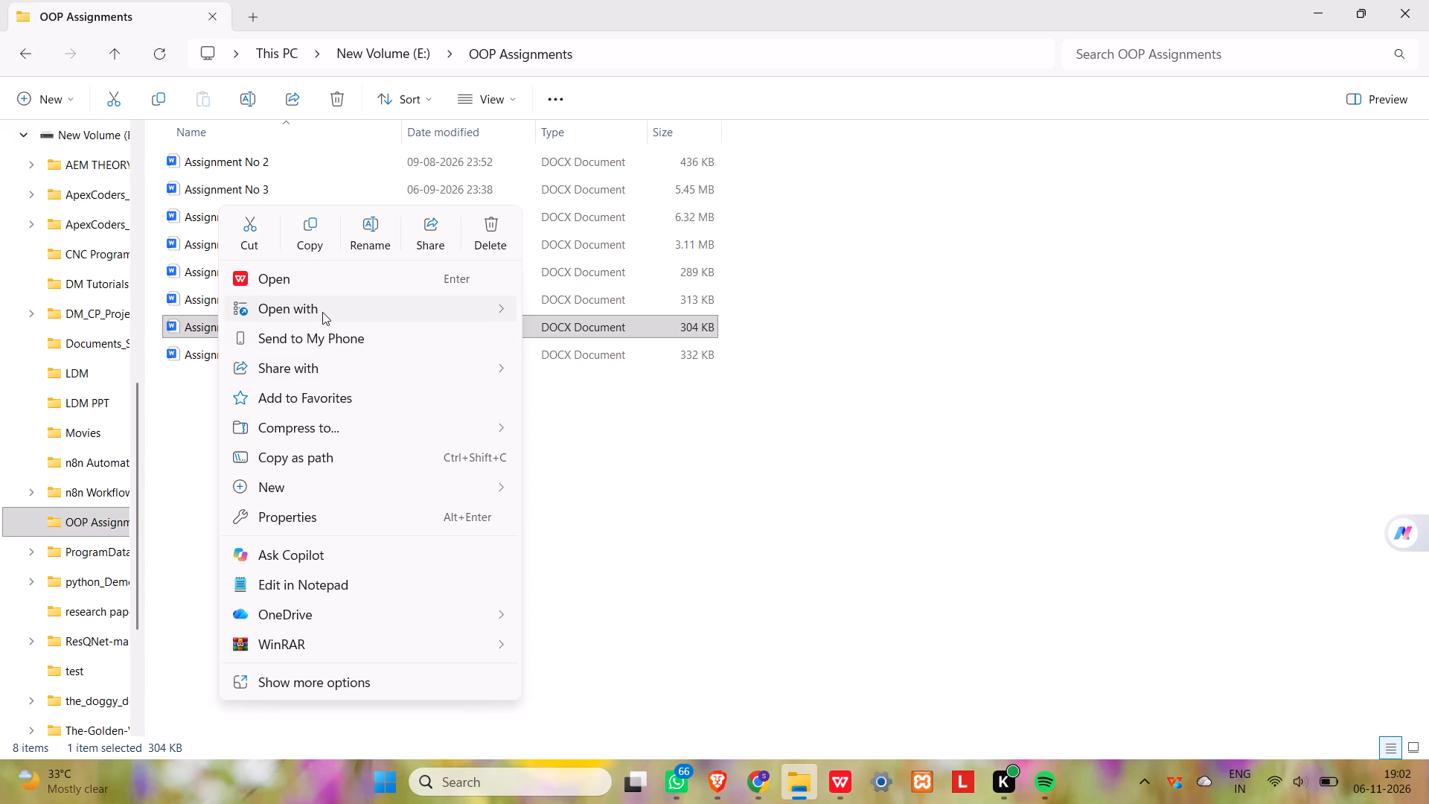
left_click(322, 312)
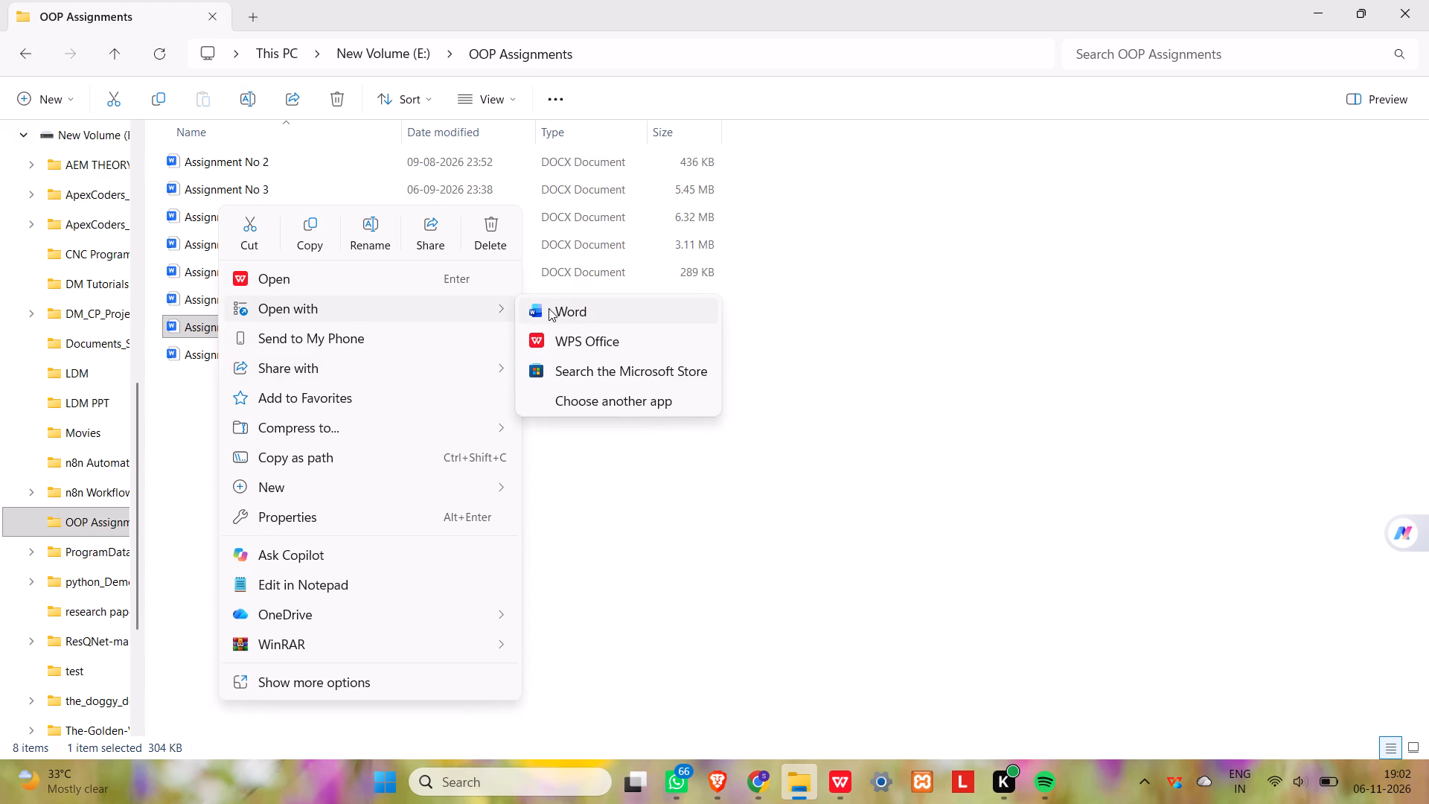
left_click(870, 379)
Open Assignment No 8 from the OOP Assignments folder in Microsoft Word and maximize the window.
left_click(256, 298)
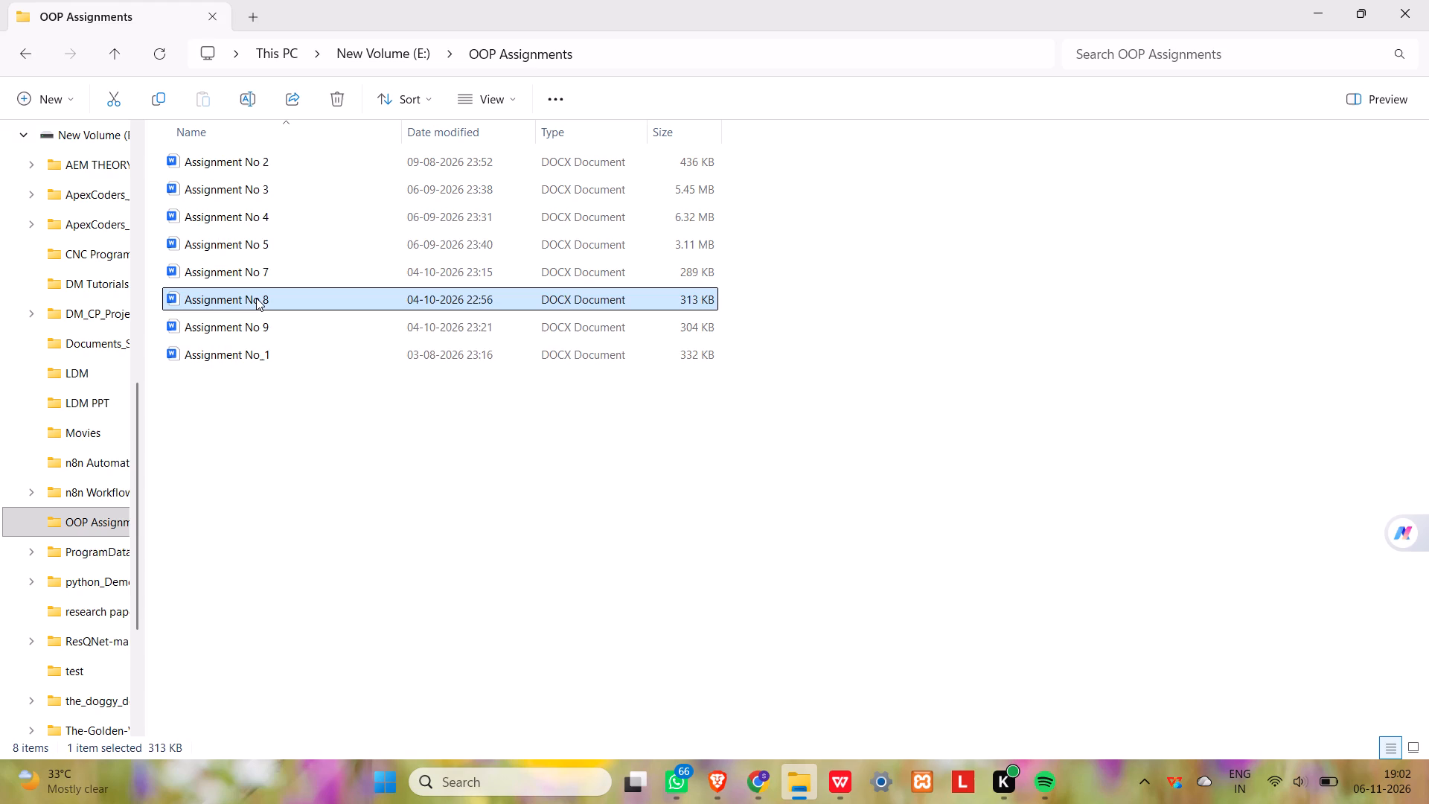
right_click(256, 298)
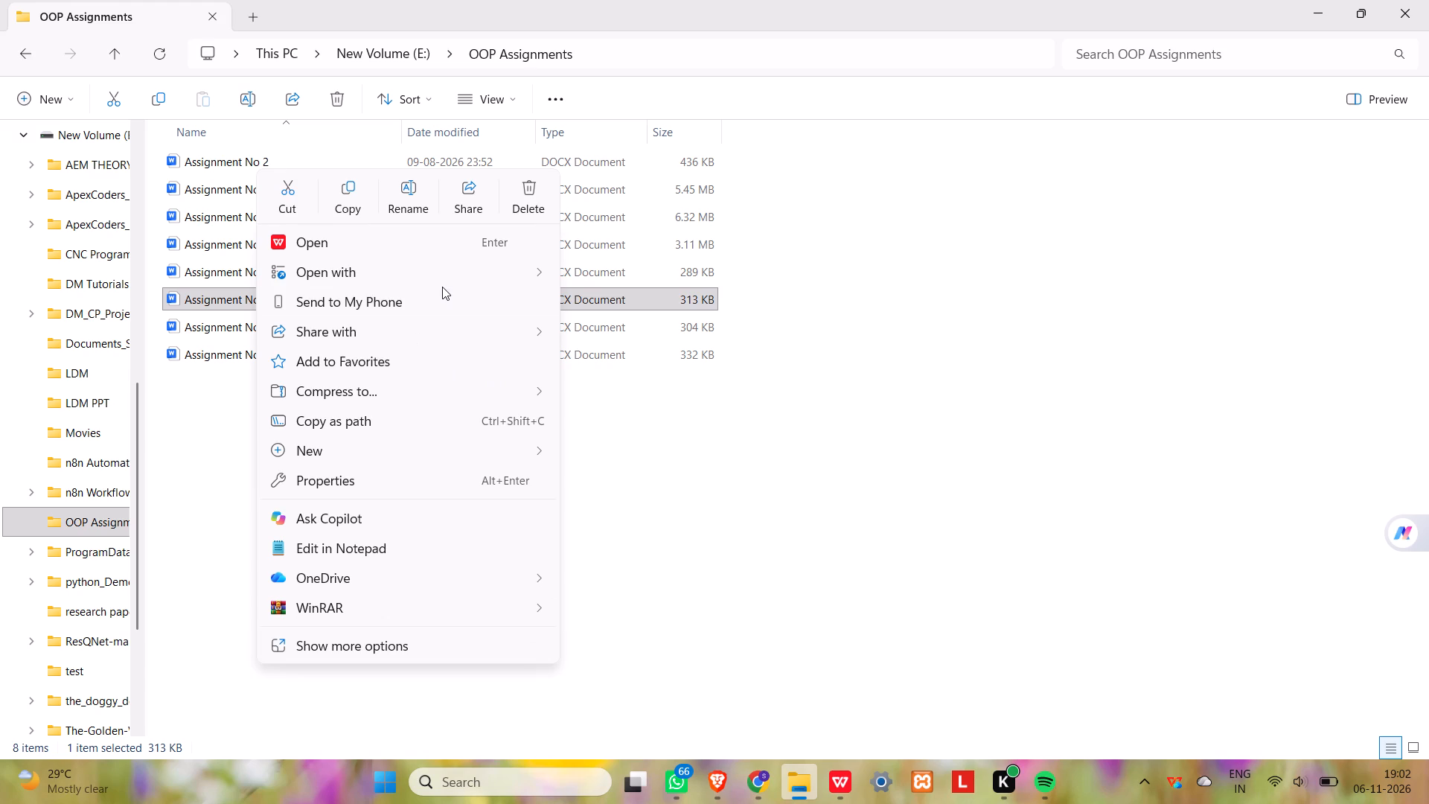
left_click(479, 274)
left_click(645, 273)
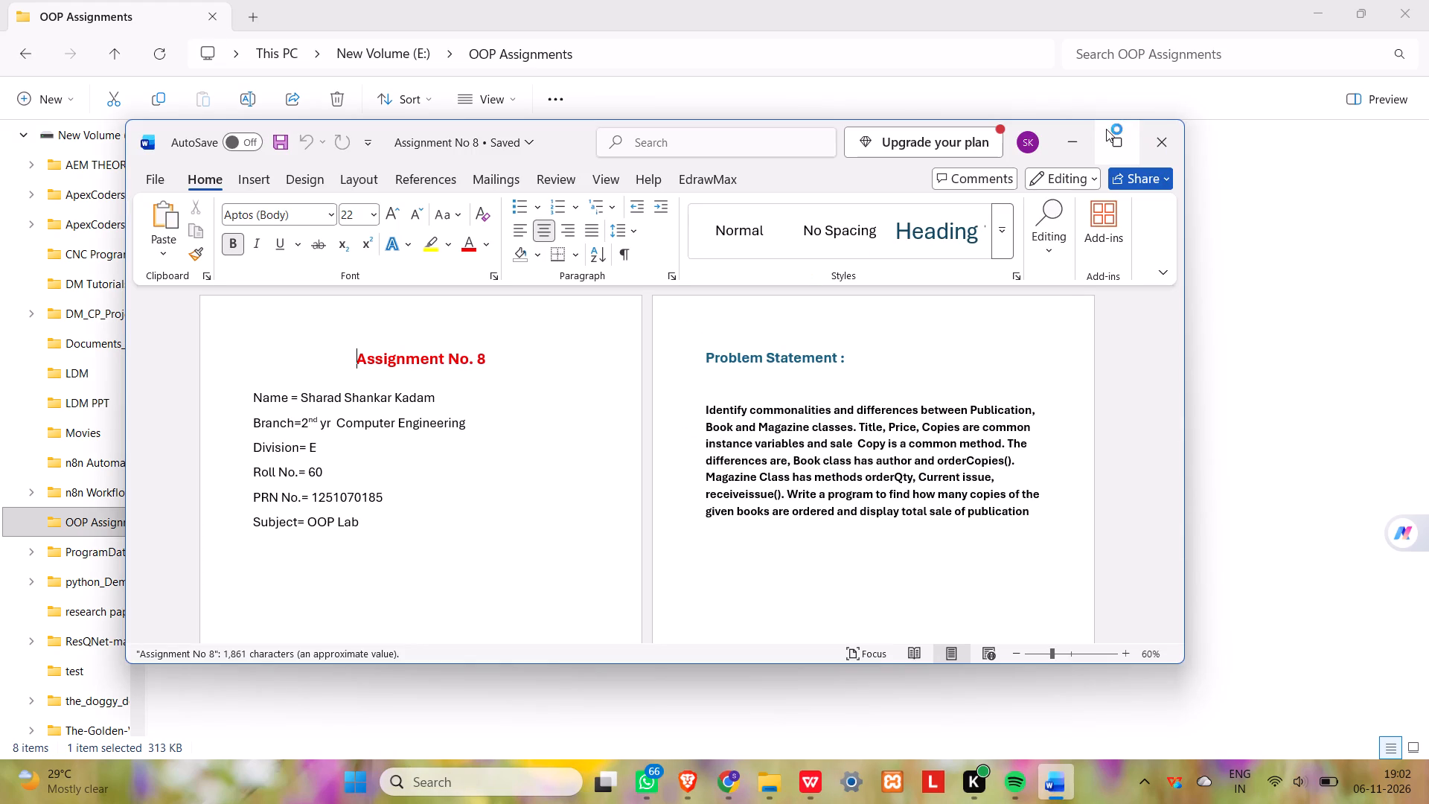
left_click(1113, 135)
Look through the layout, handwritten theory pages and code pages of Assignment No 8, ending back at its first page.
scroll(780, 348, "down", 1)
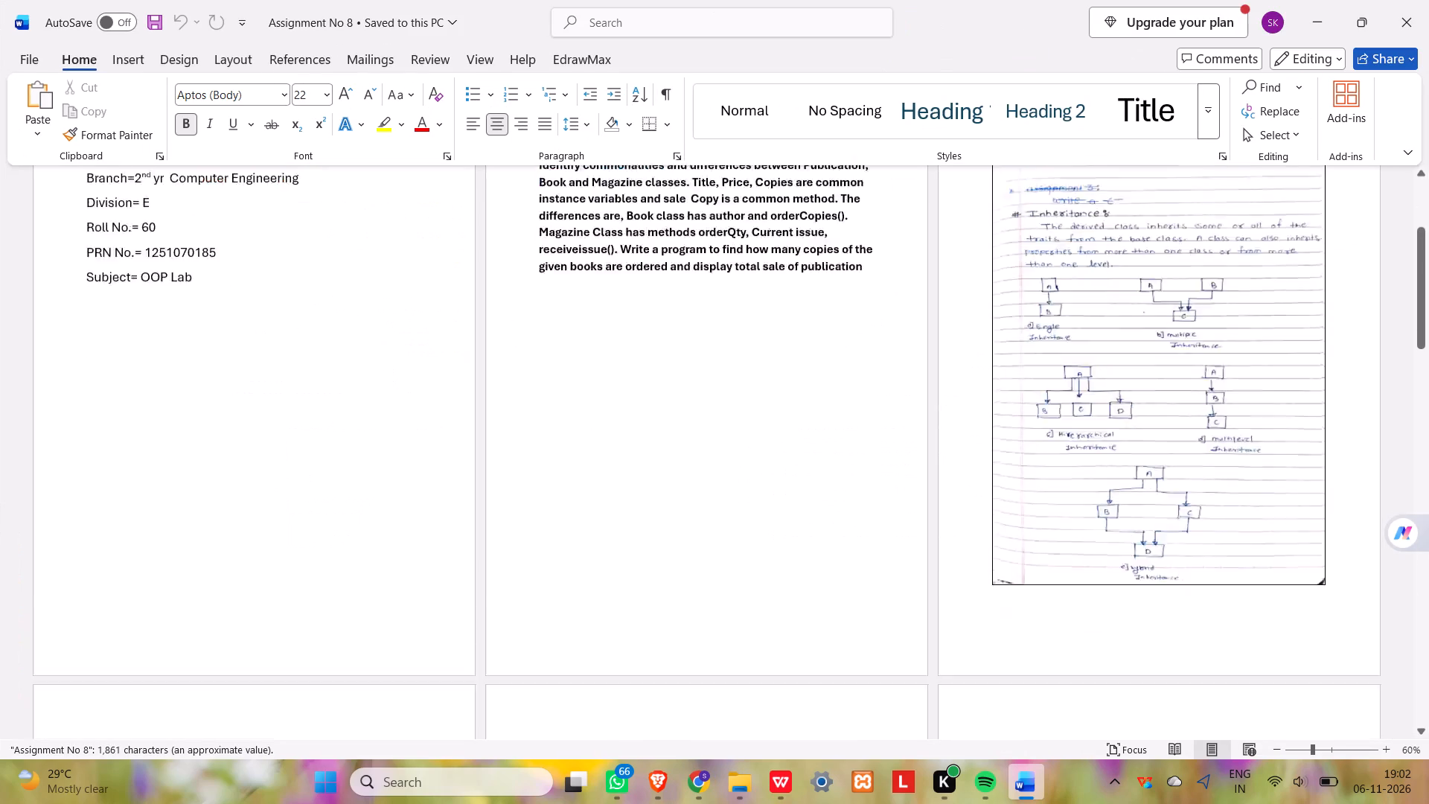
scroll(780, 348, "down", 7)
scroll(780, 348, "up", 1)
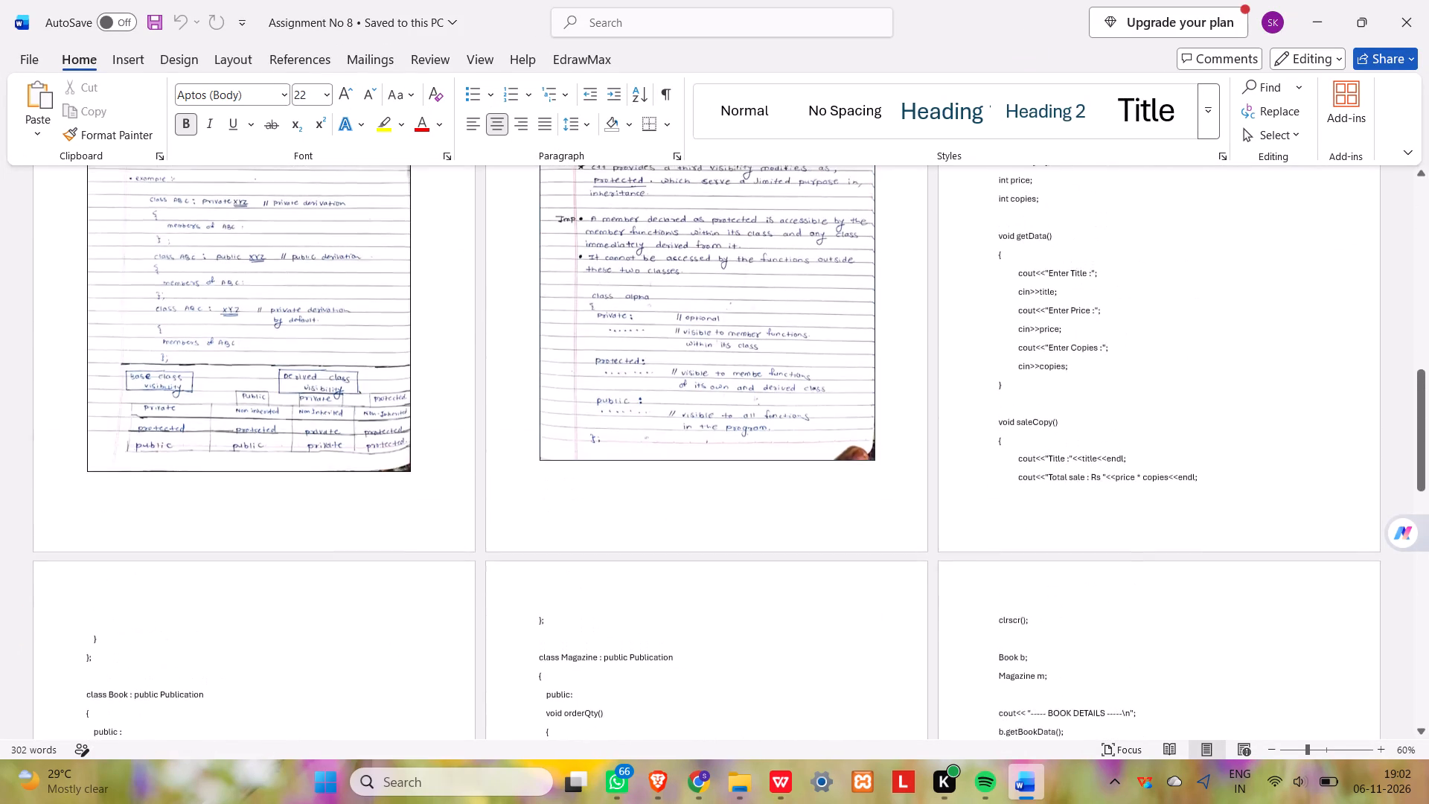
scroll(780, 348, "down", 6)
scroll(780, 348, "up", 13)
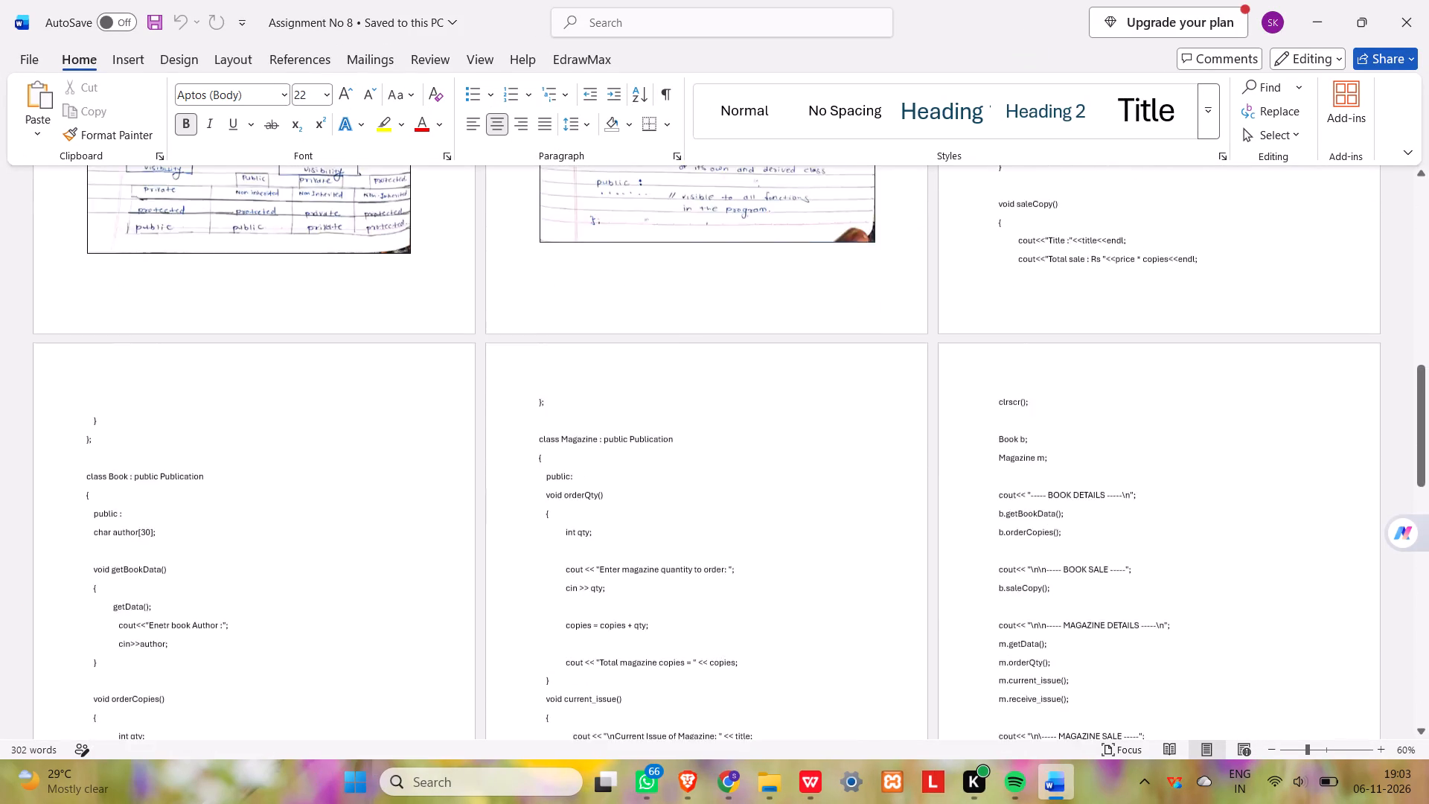
scroll(780, 348, "up", 6)
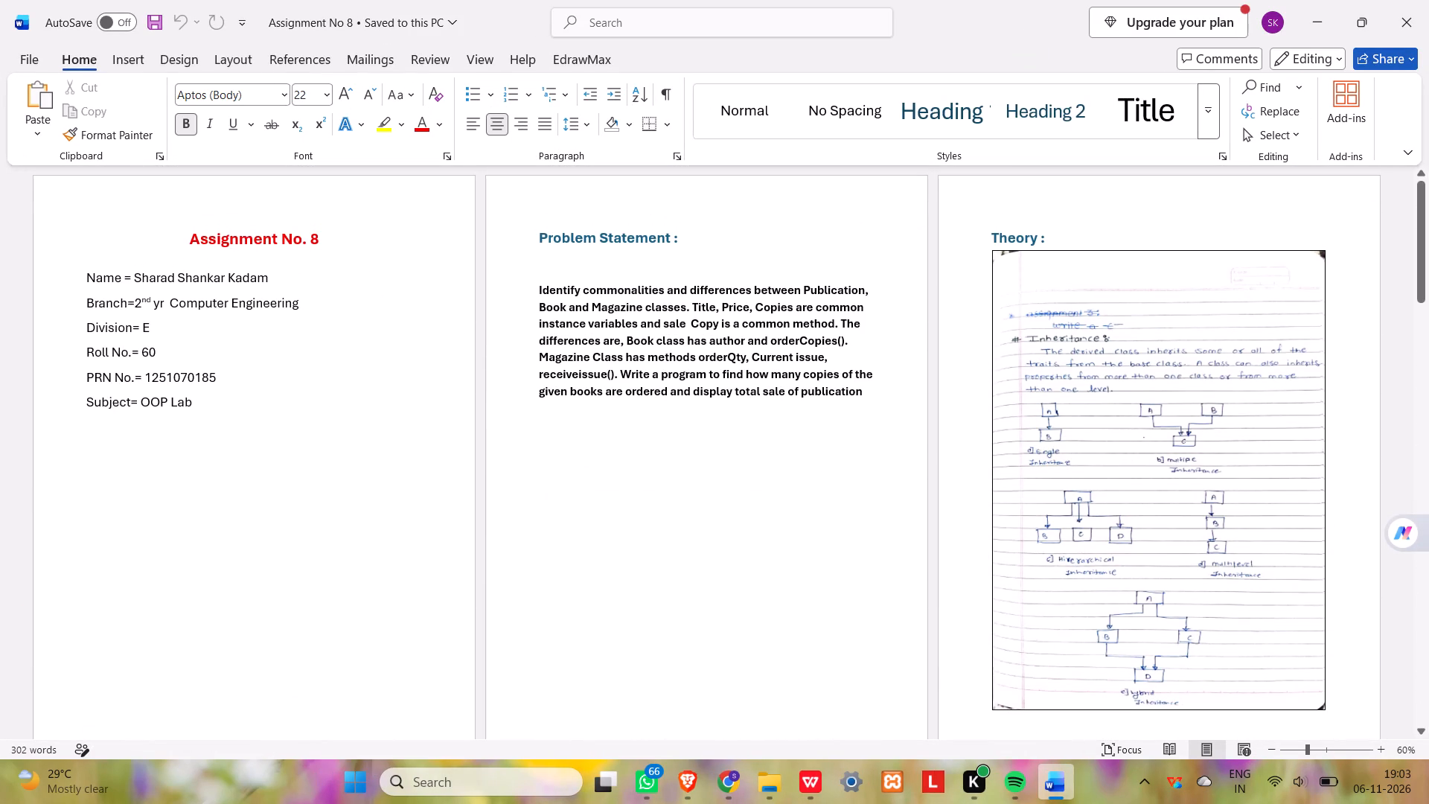
Change the assignment number in the red title on the first page to 10.
left_click(347, 240)
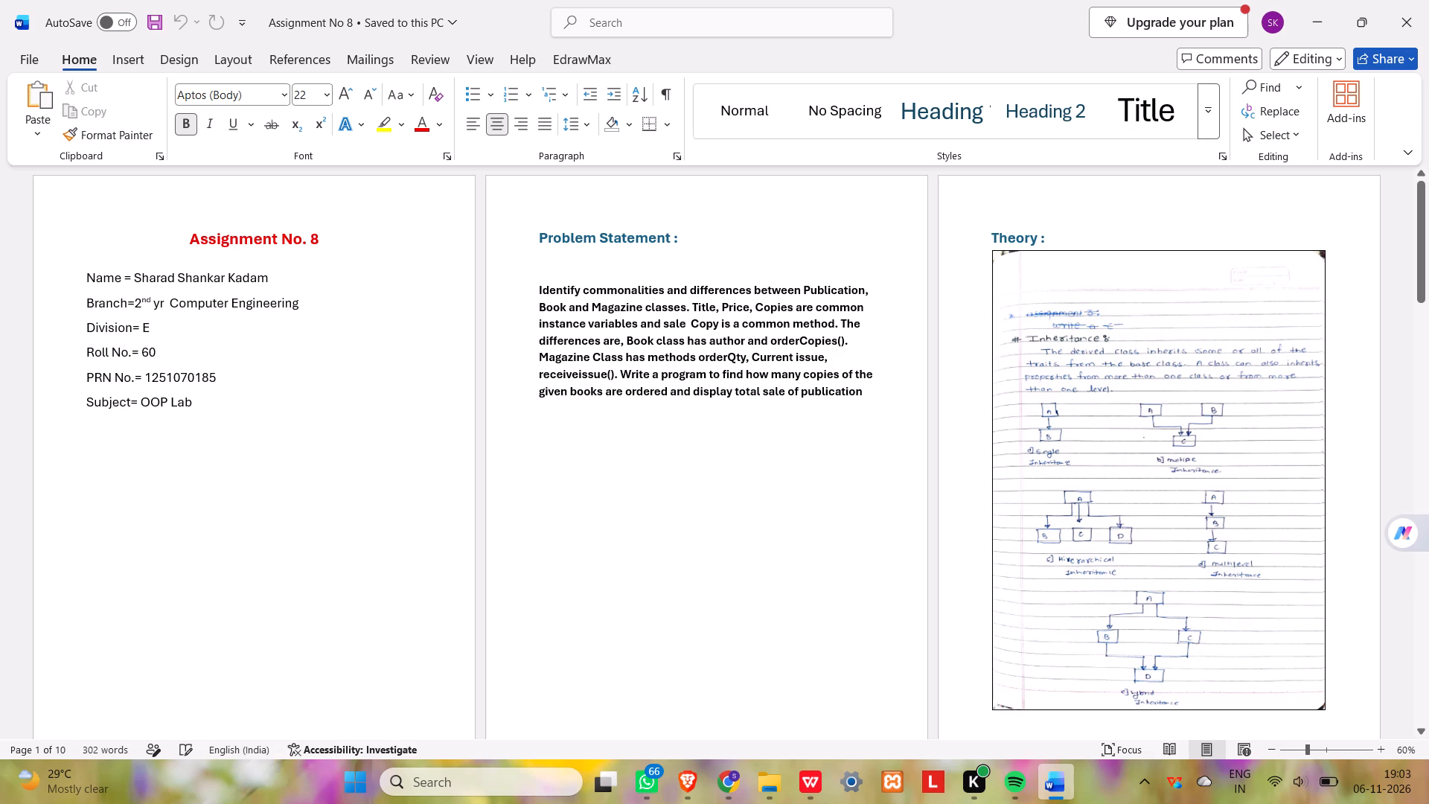
key("BackSpace")
type("10")
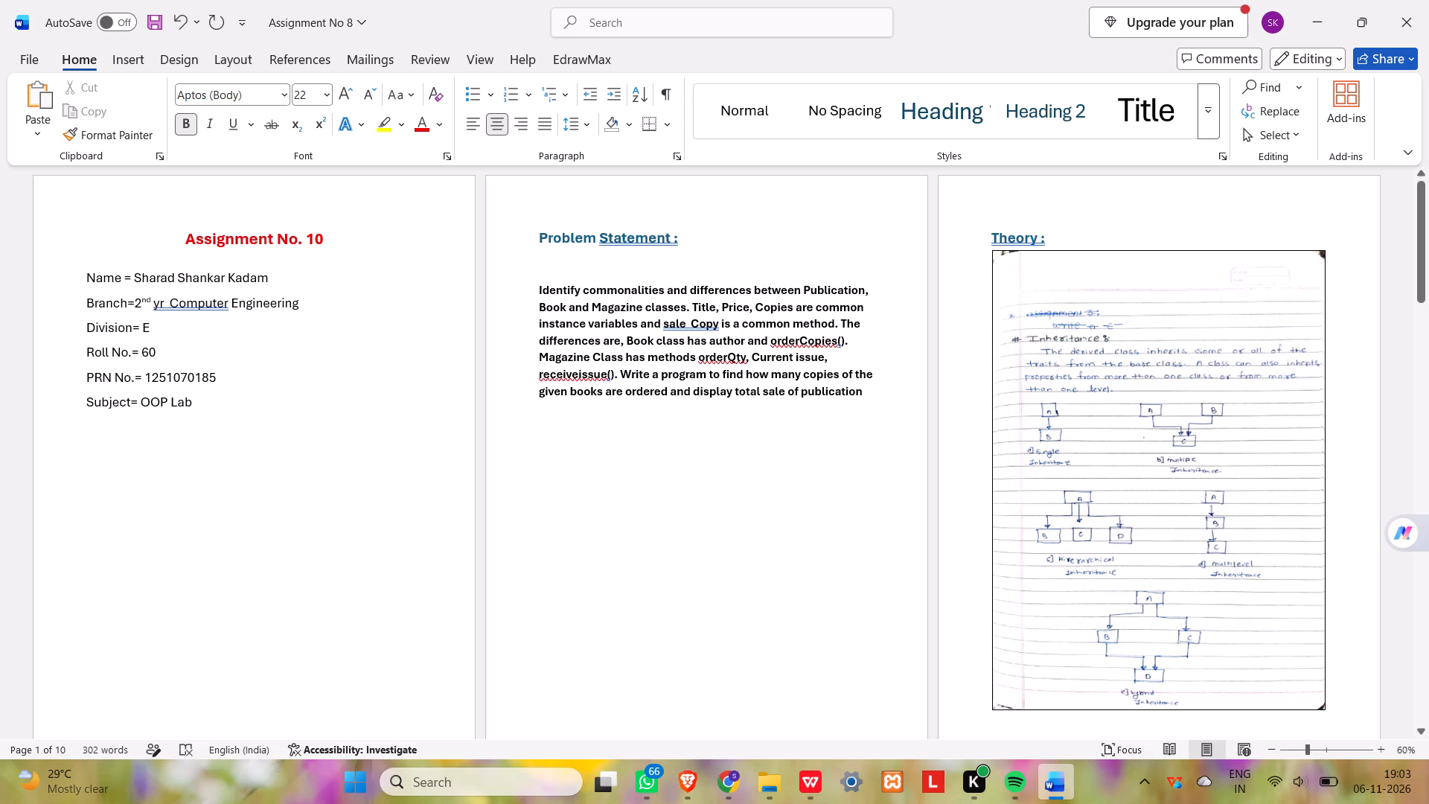
Switch to WPS Office and close Assignment No 4.docx.
left_click(821, 784)
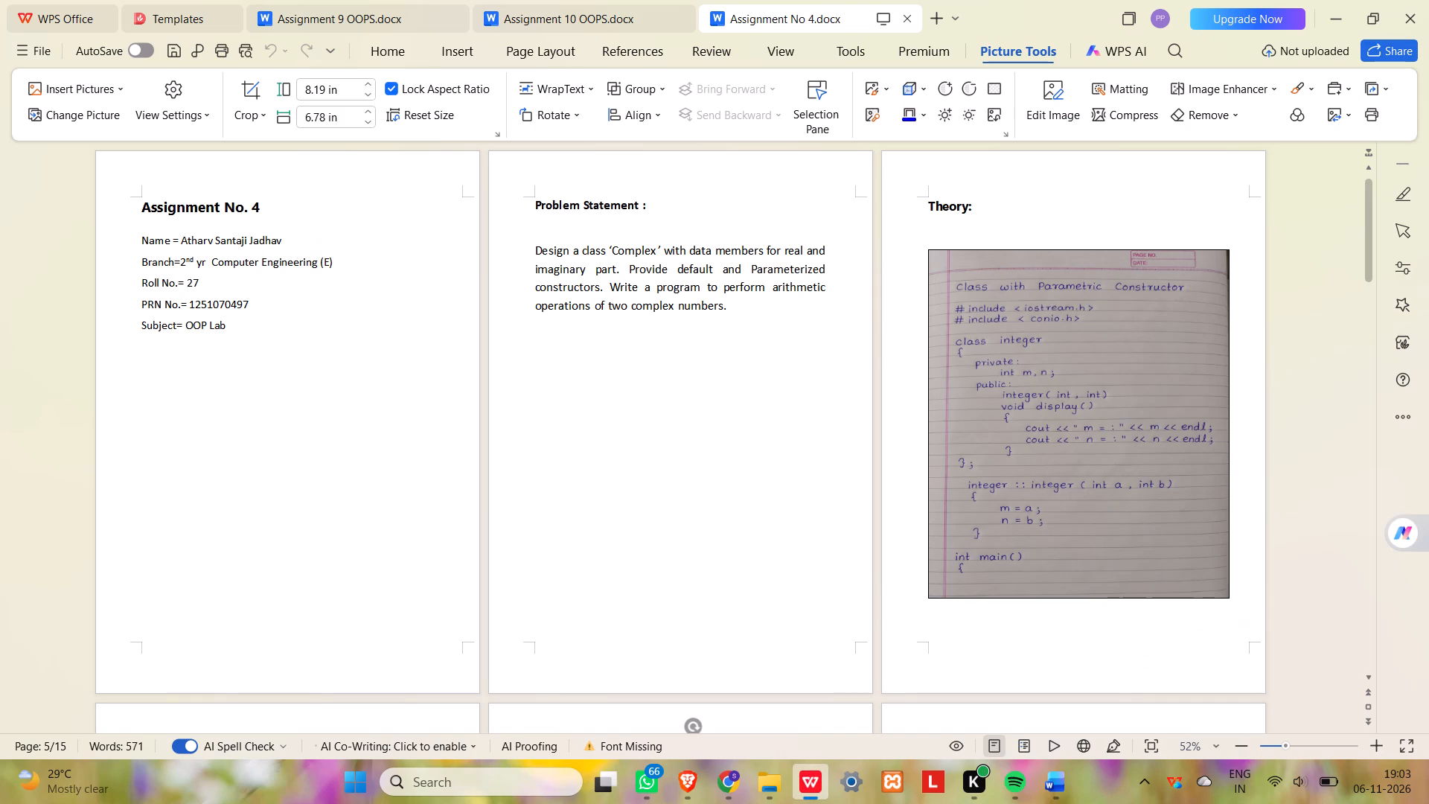
left_click(907, 19)
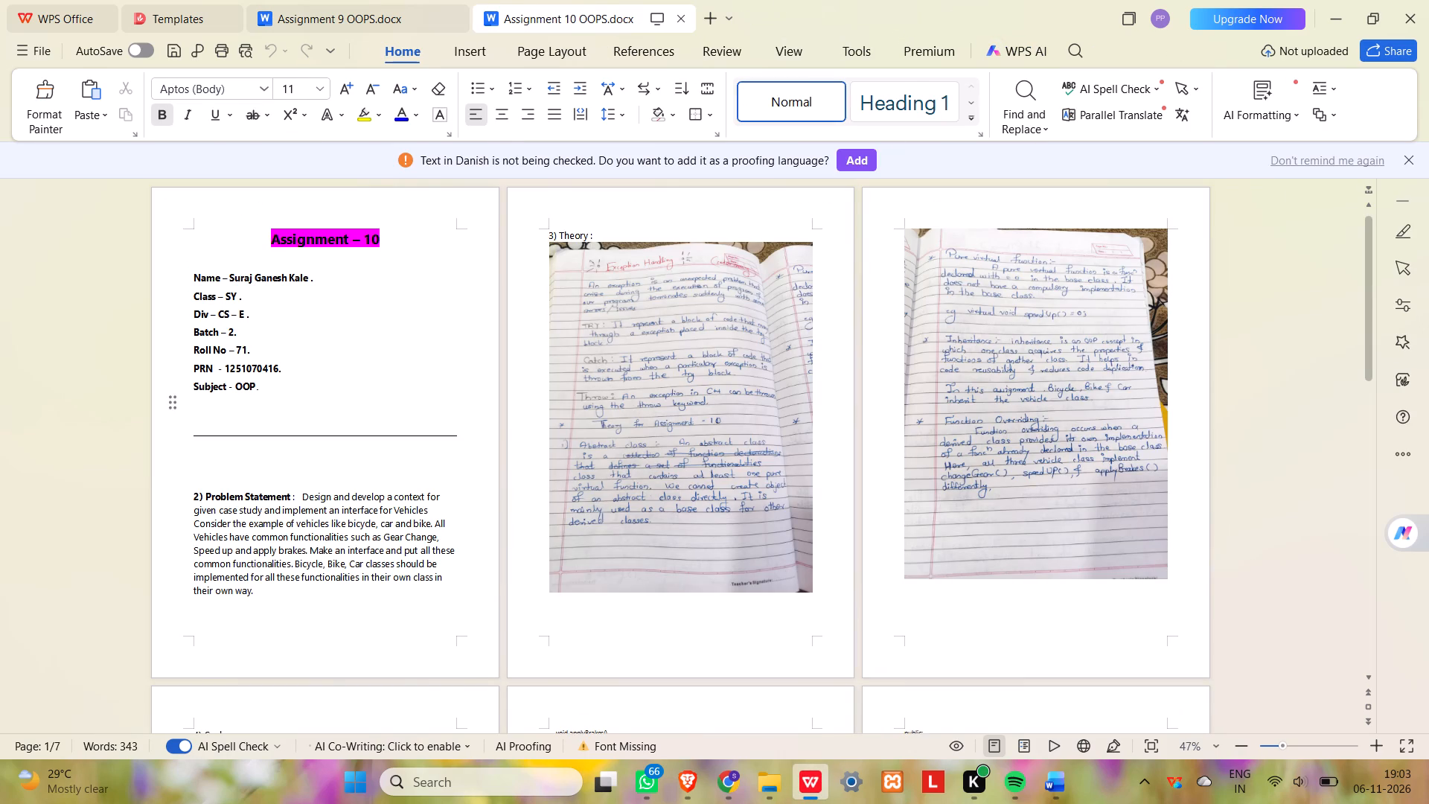
Copy the problem statement text from Assignment 10 OOPS.docx and paste it over the Publication problem statement in the Word document.
left_click(599, 343)
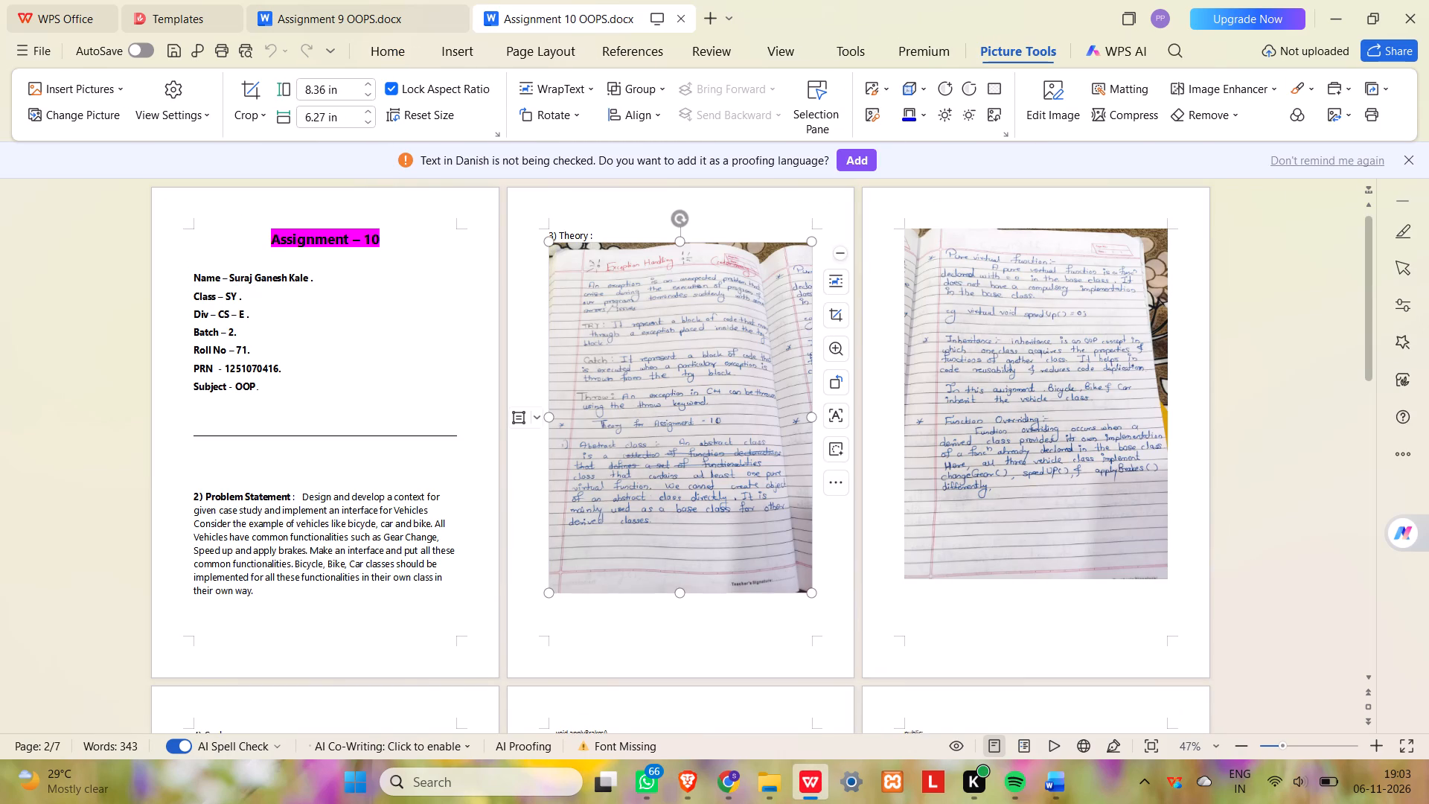
left_click_drag(300, 500, 296, 596)
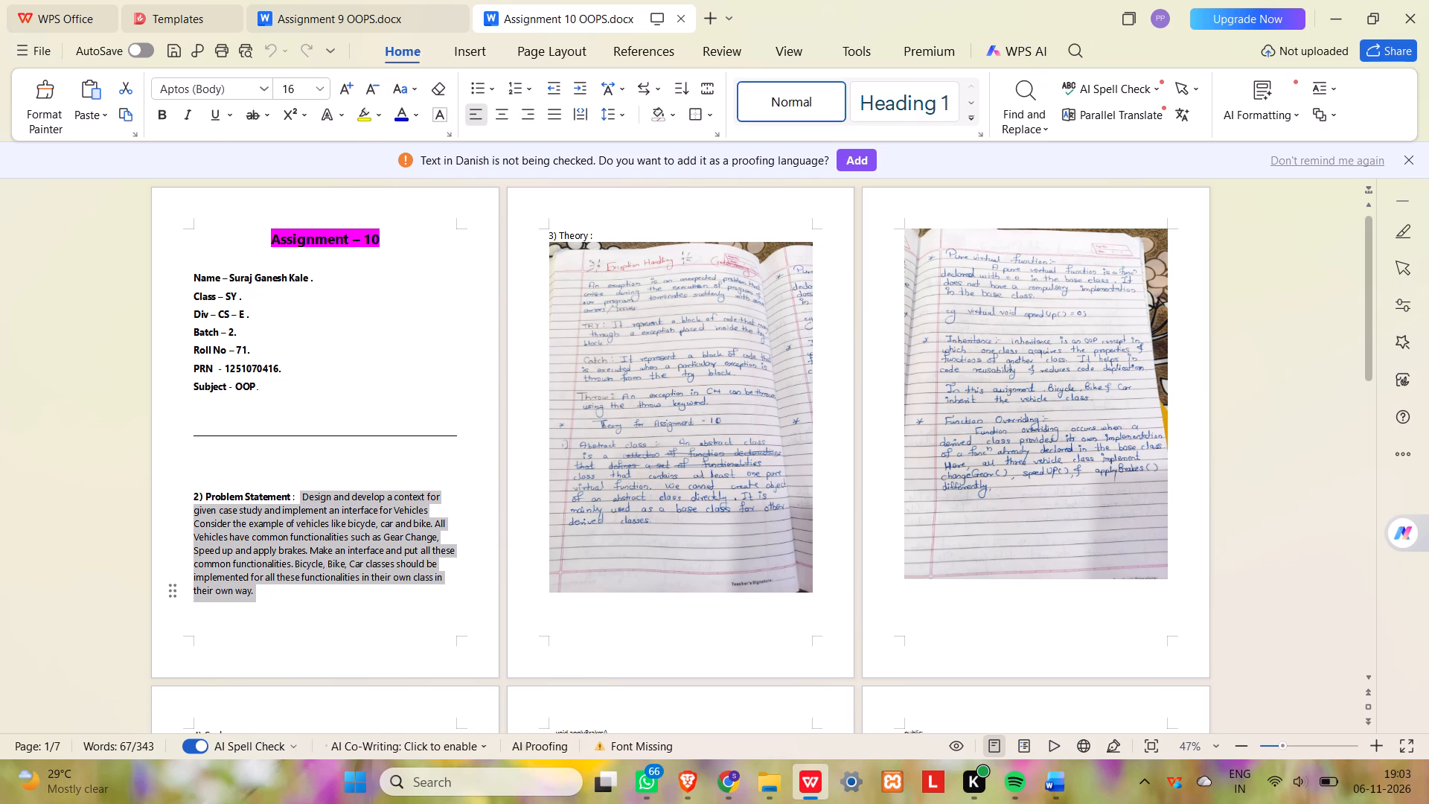
left_click_drag(296, 596, 294, 596)
key("ctrl+c")
left_click(1059, 765)
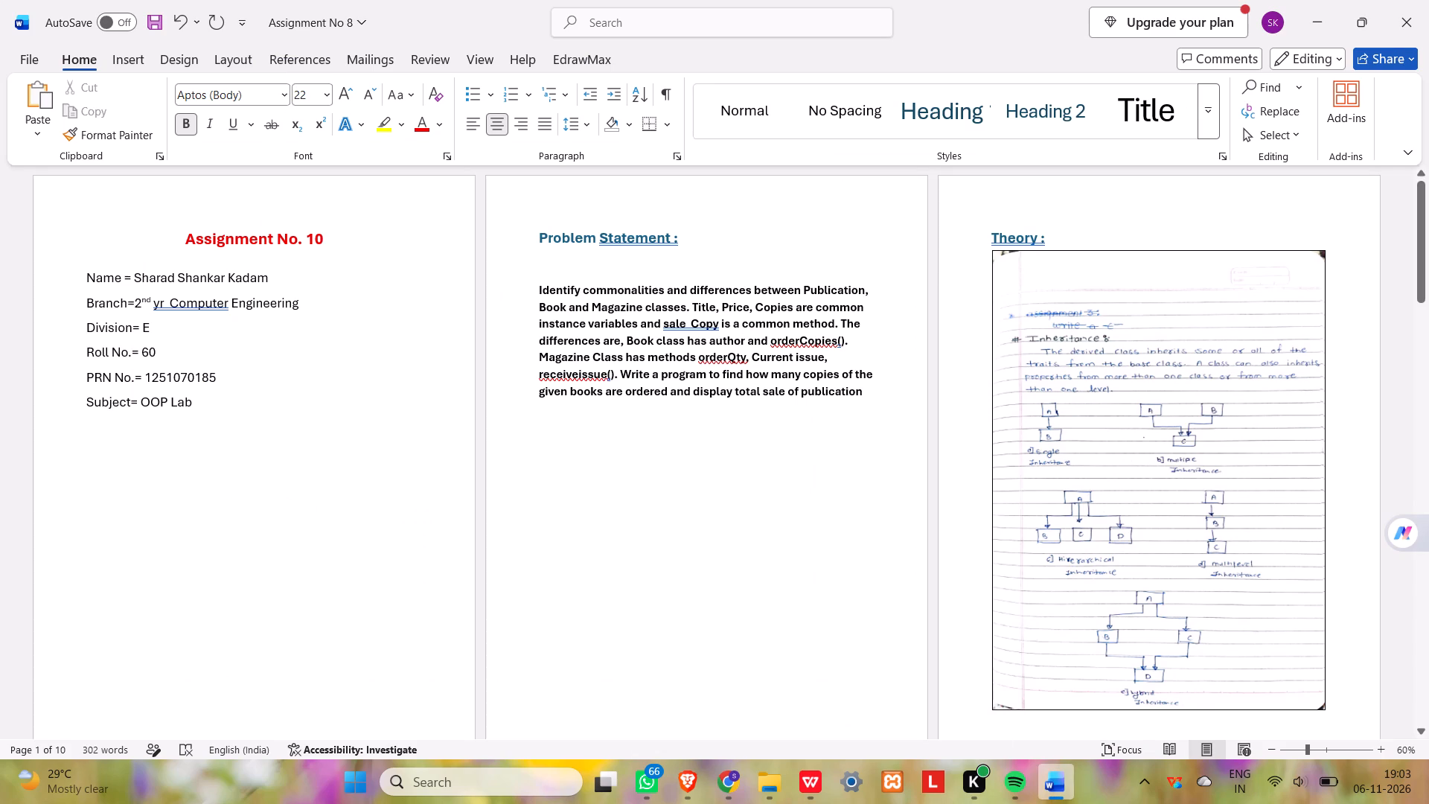
left_click_drag(875, 400, 505, 293)
key("ctrl+v")
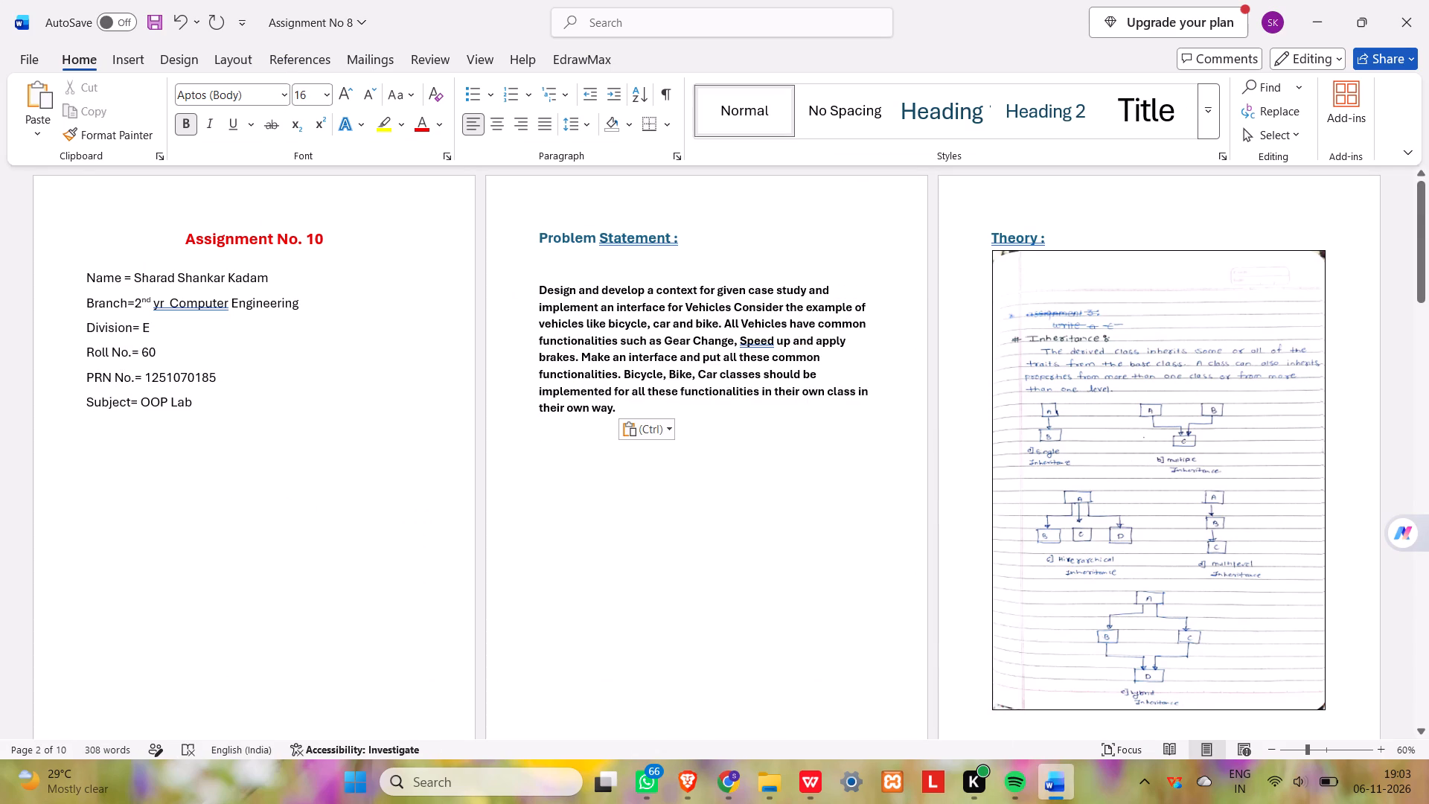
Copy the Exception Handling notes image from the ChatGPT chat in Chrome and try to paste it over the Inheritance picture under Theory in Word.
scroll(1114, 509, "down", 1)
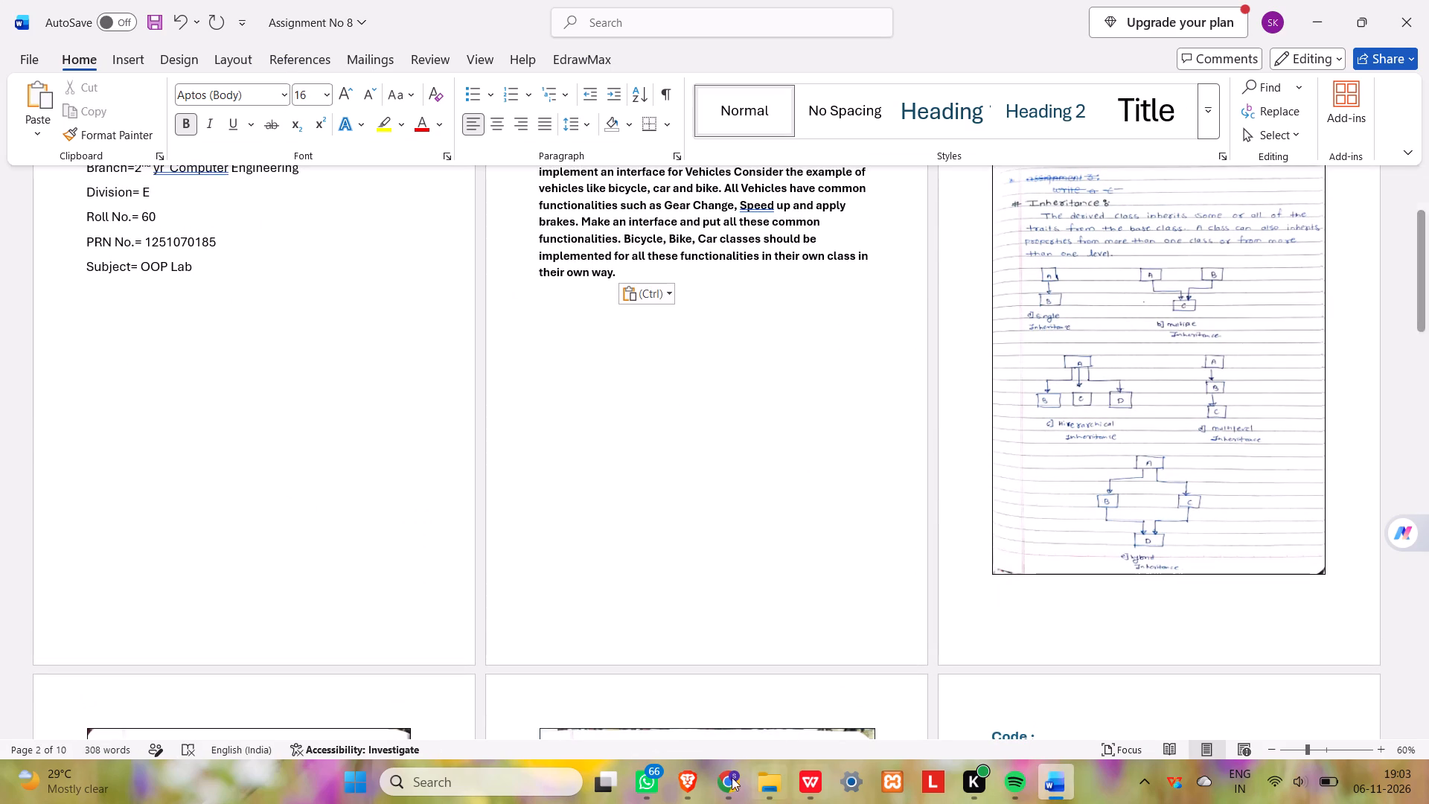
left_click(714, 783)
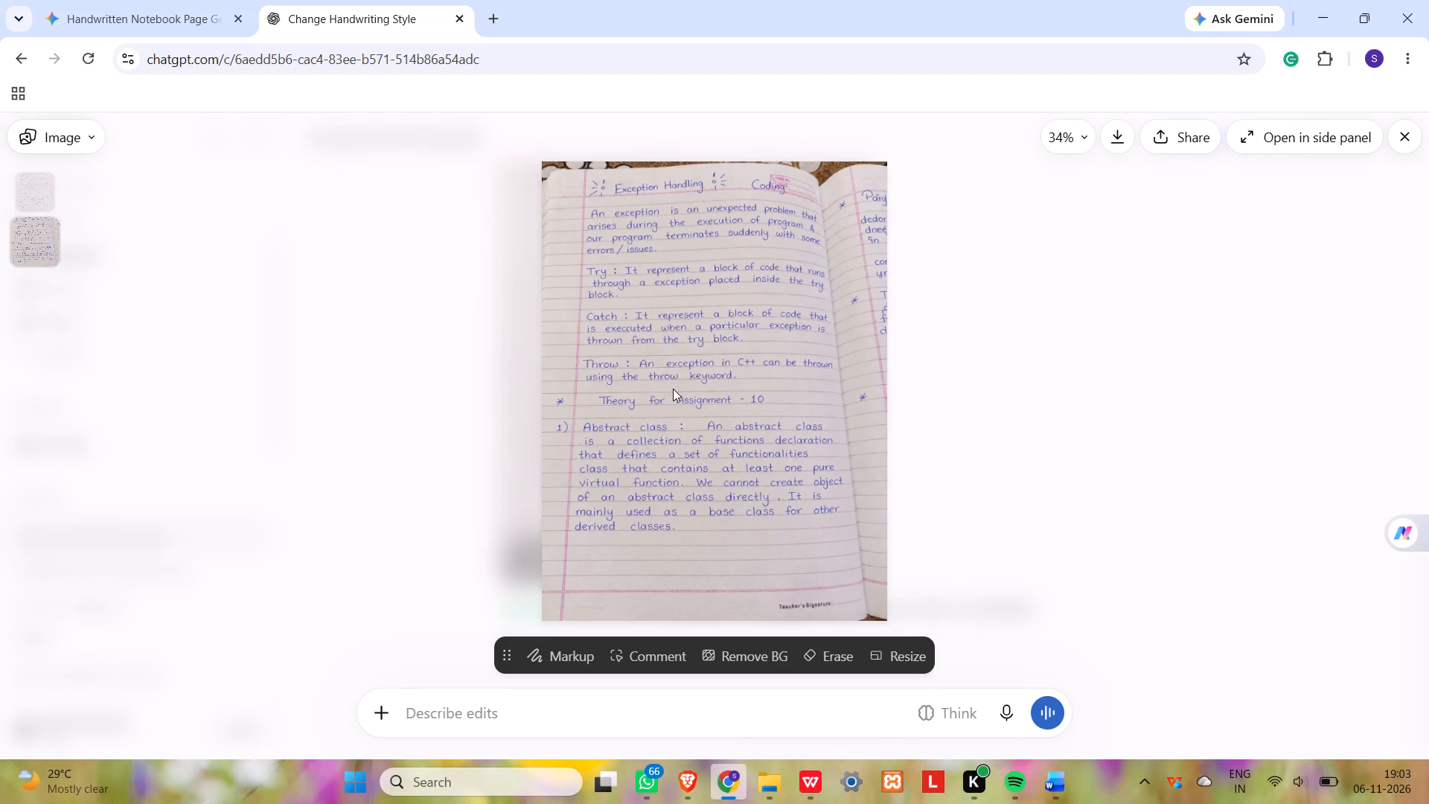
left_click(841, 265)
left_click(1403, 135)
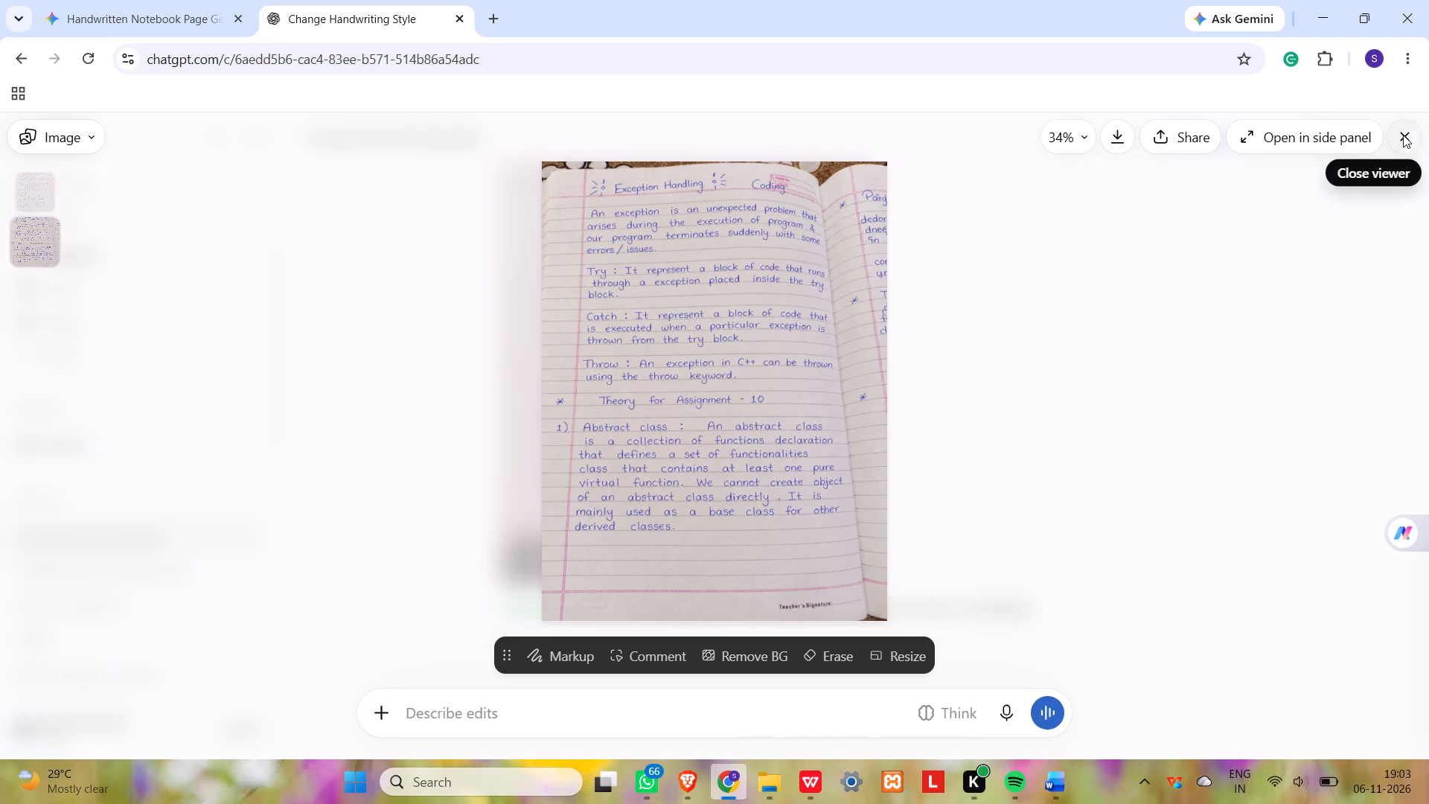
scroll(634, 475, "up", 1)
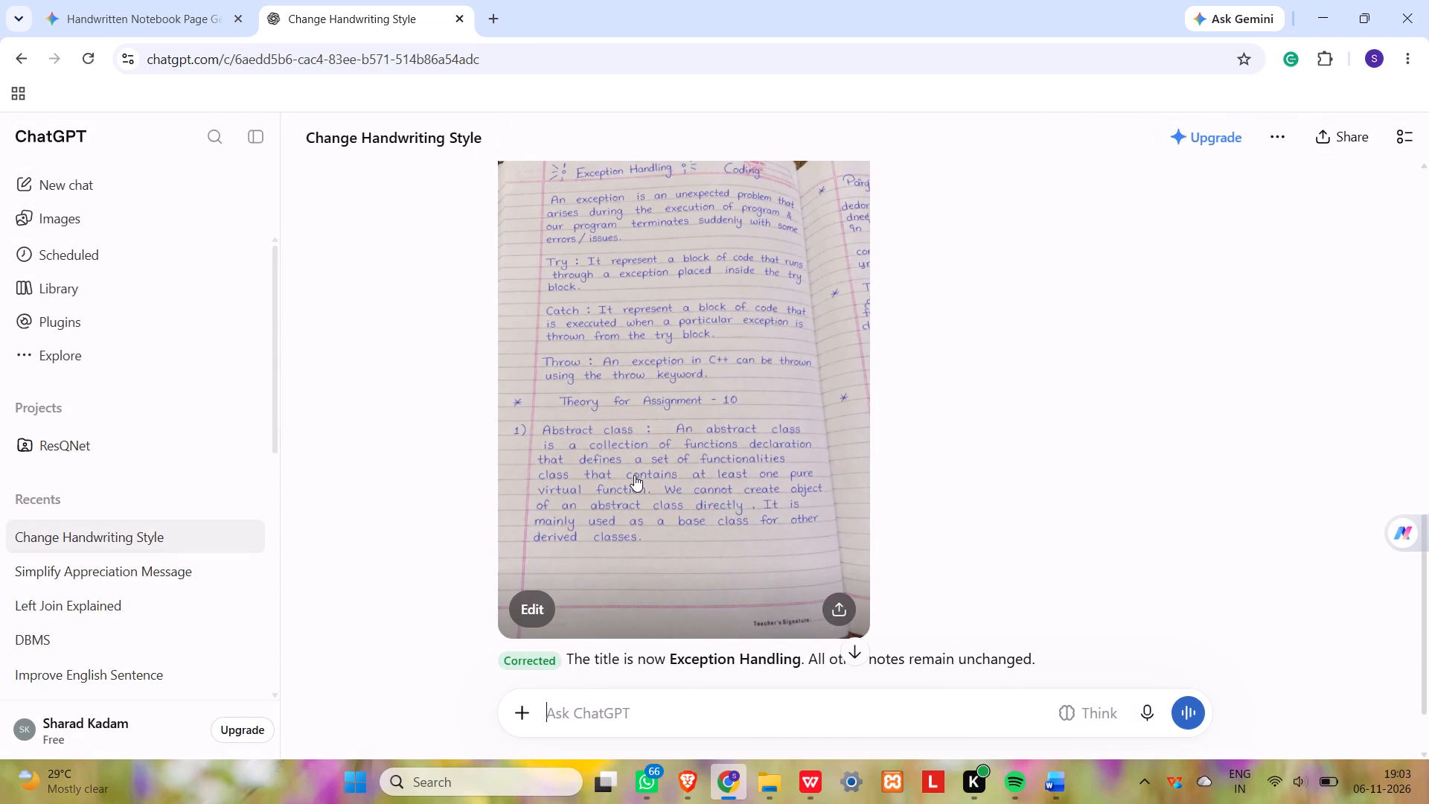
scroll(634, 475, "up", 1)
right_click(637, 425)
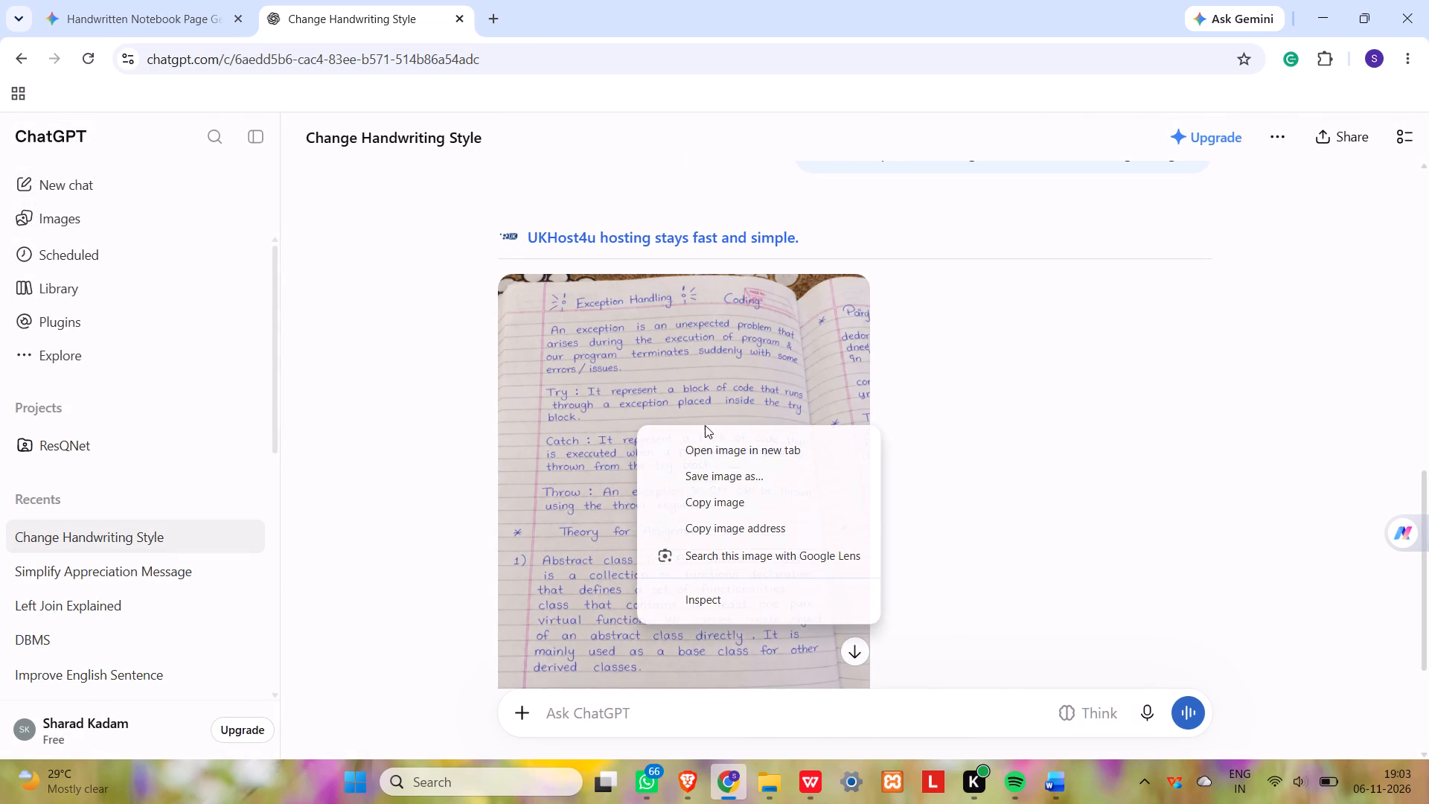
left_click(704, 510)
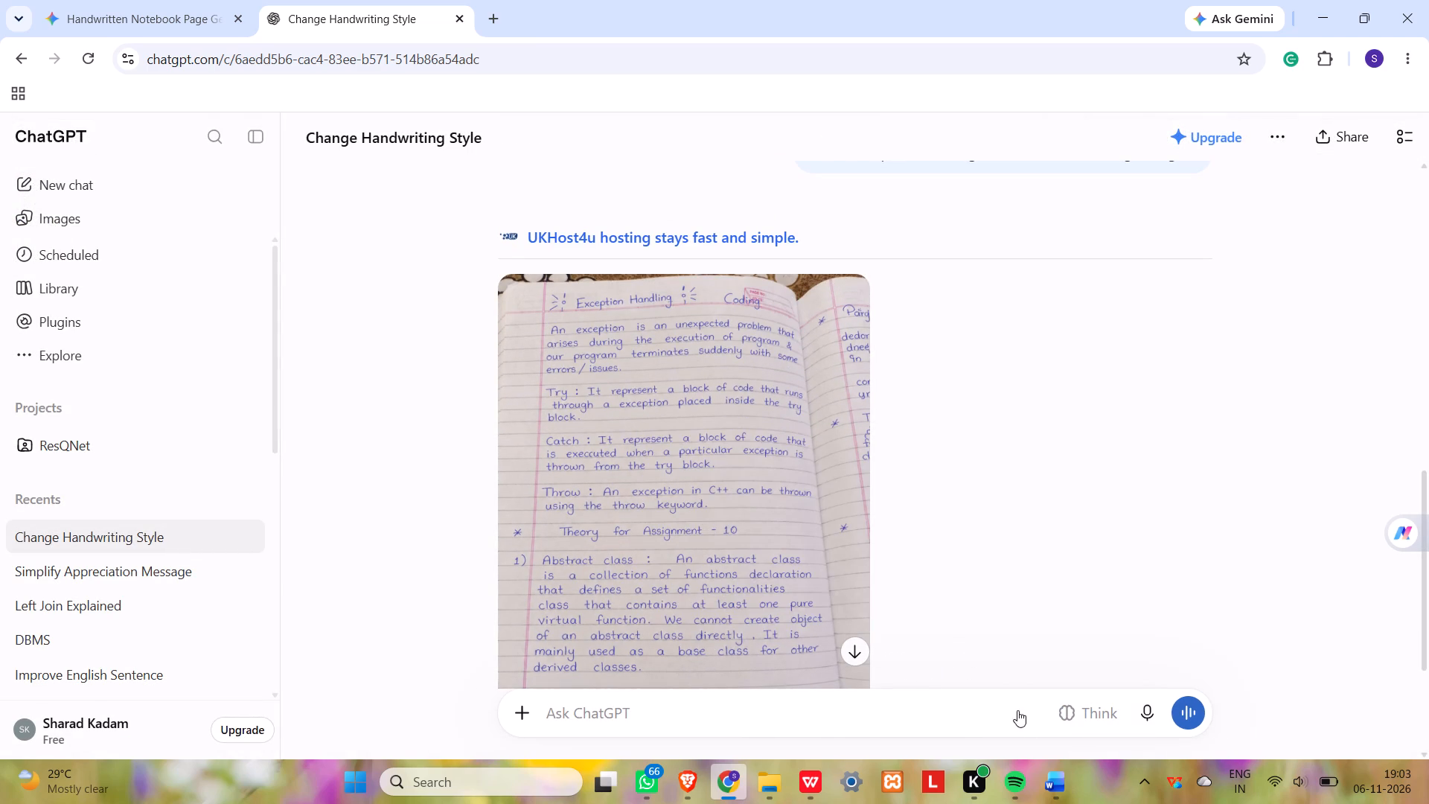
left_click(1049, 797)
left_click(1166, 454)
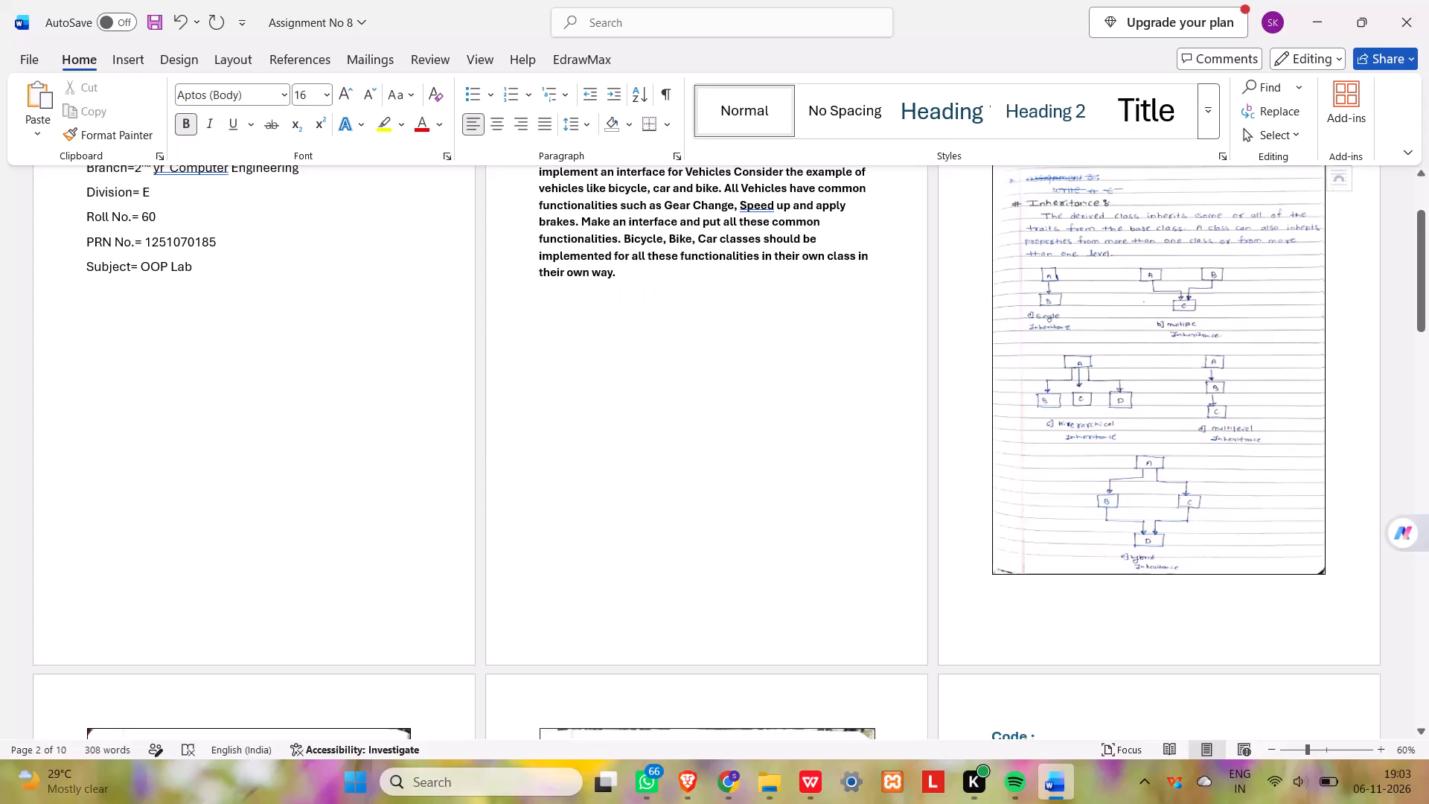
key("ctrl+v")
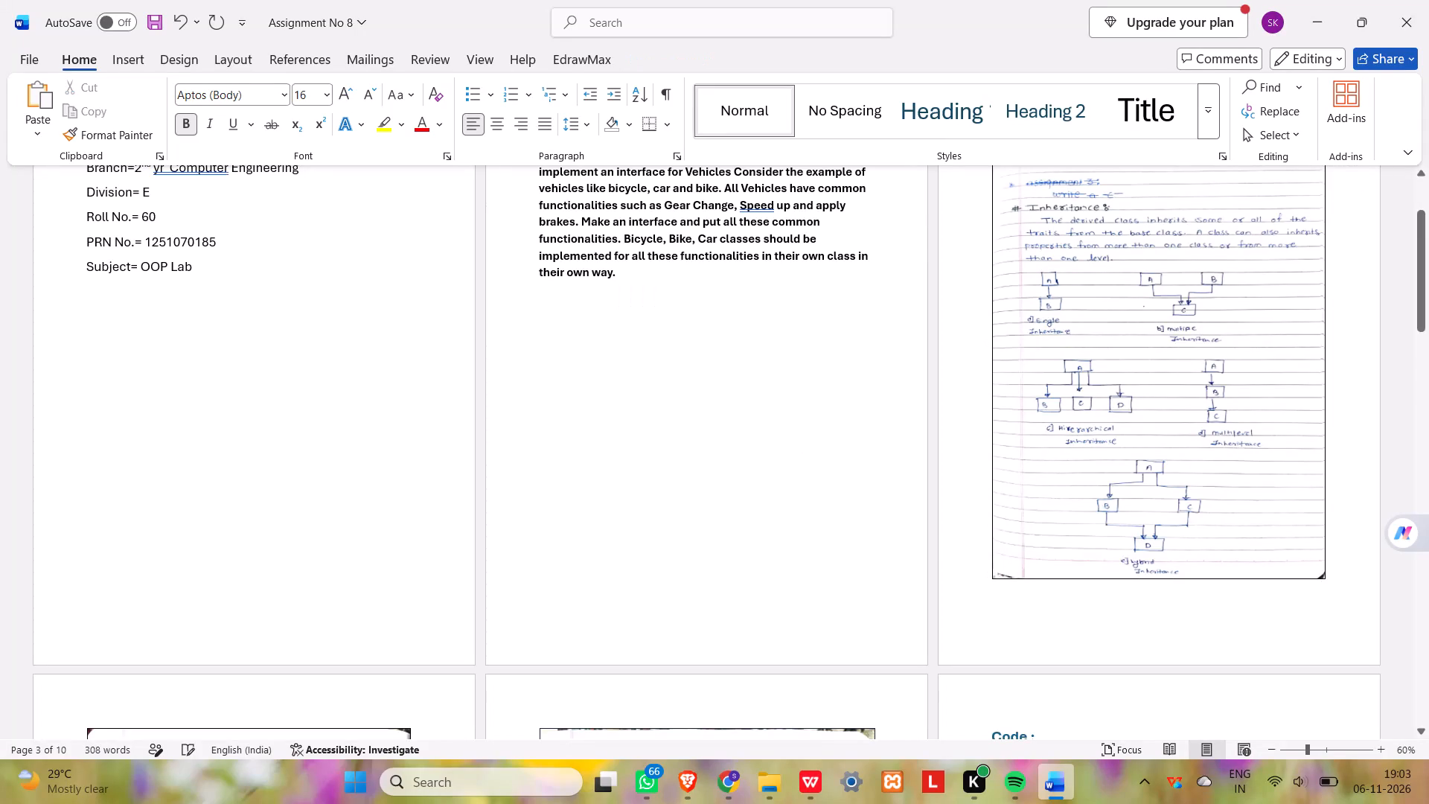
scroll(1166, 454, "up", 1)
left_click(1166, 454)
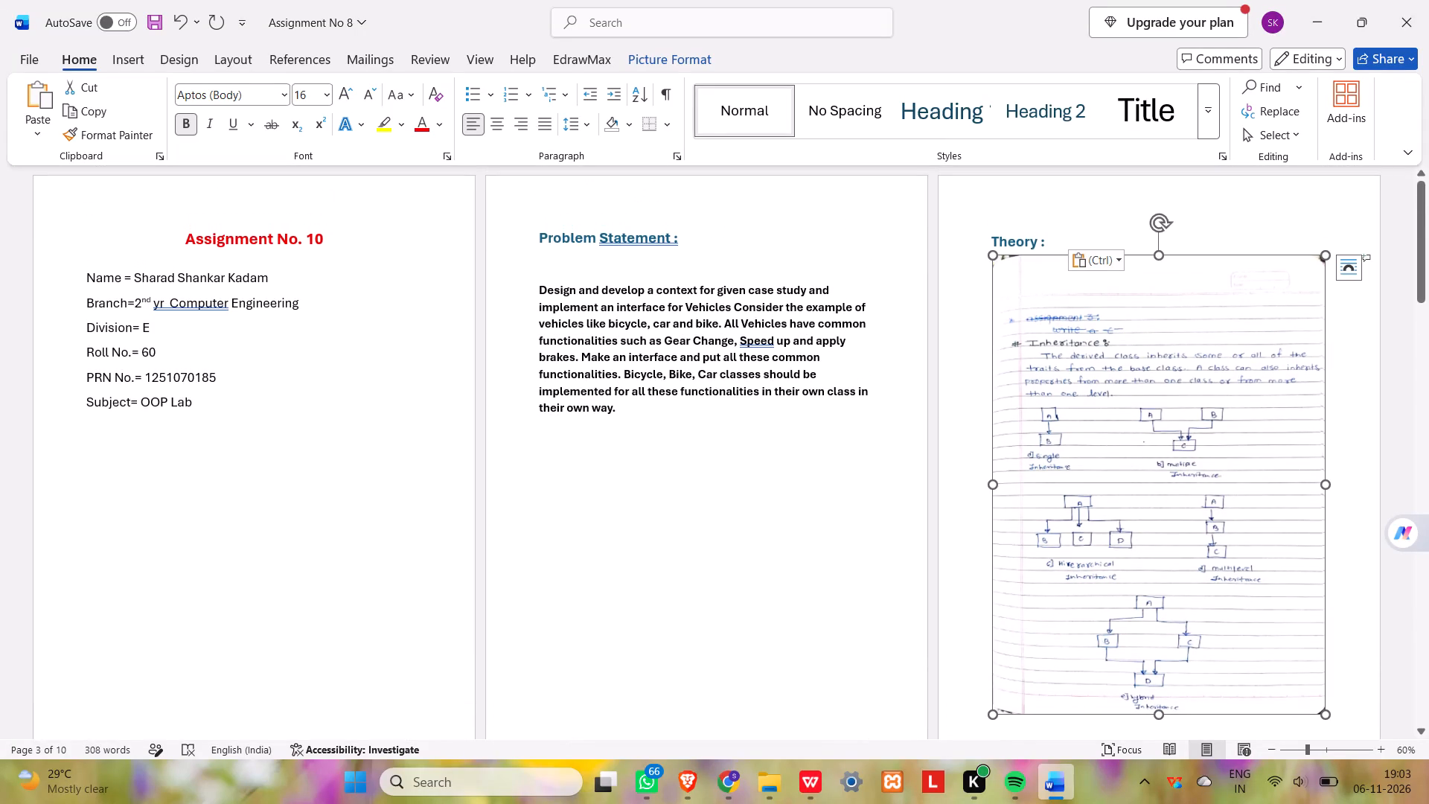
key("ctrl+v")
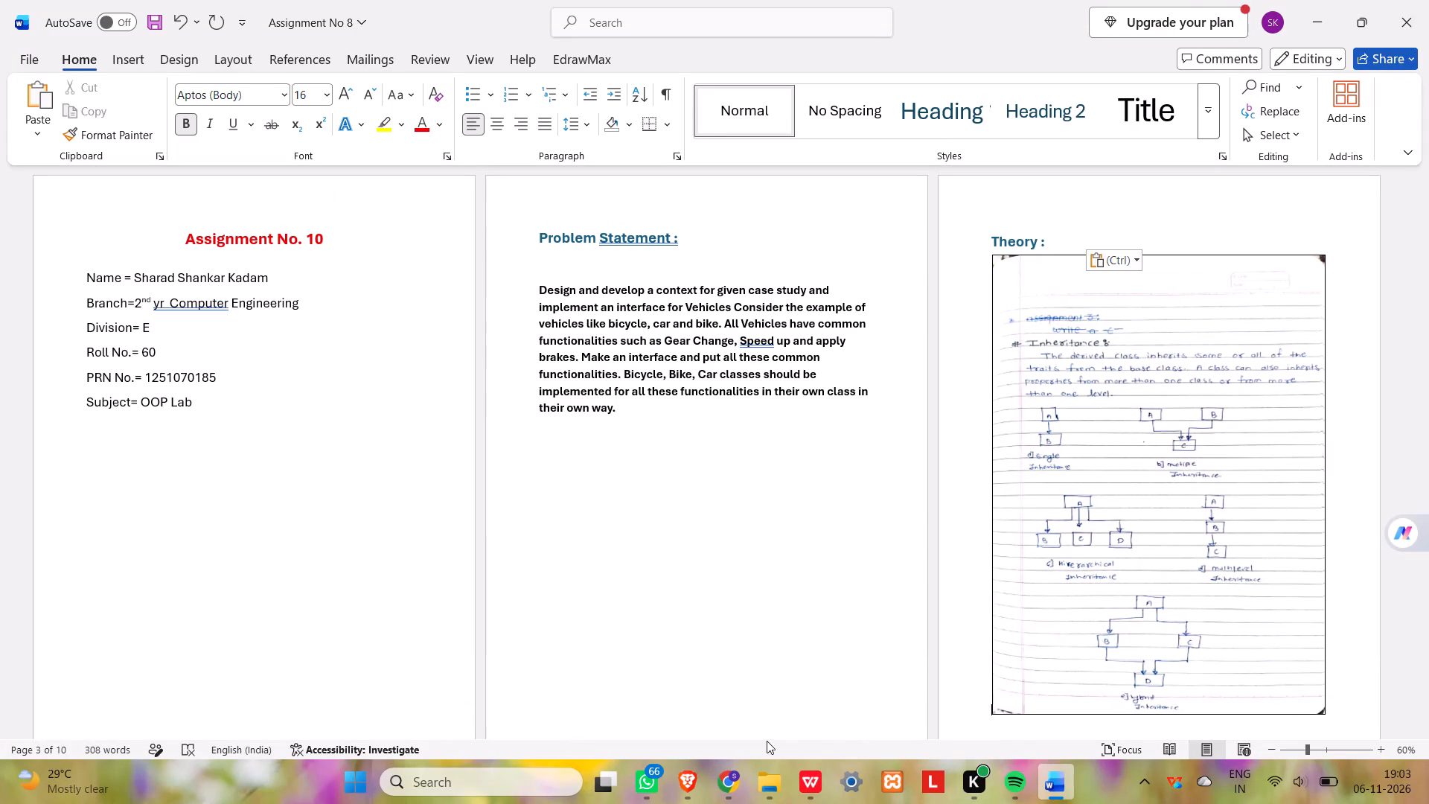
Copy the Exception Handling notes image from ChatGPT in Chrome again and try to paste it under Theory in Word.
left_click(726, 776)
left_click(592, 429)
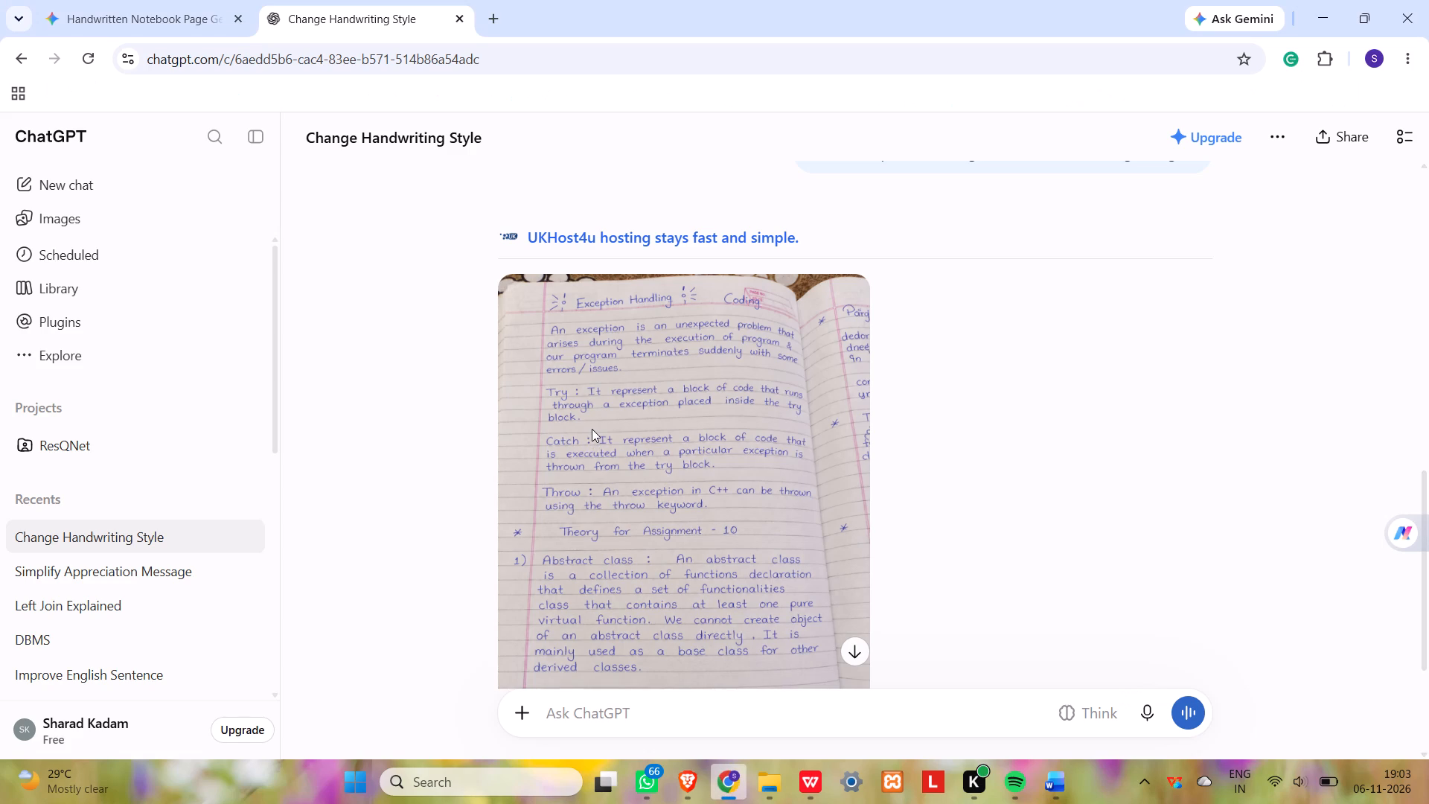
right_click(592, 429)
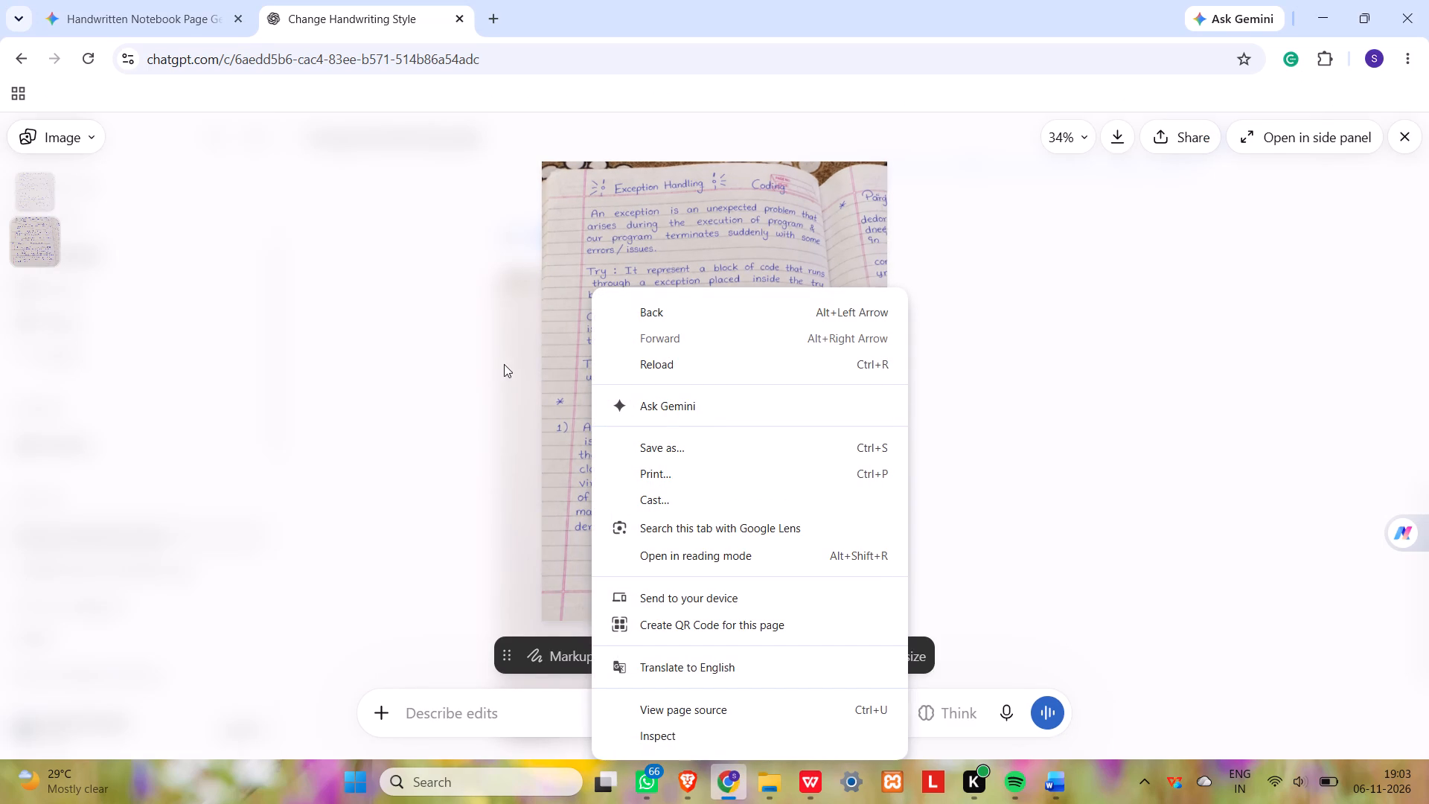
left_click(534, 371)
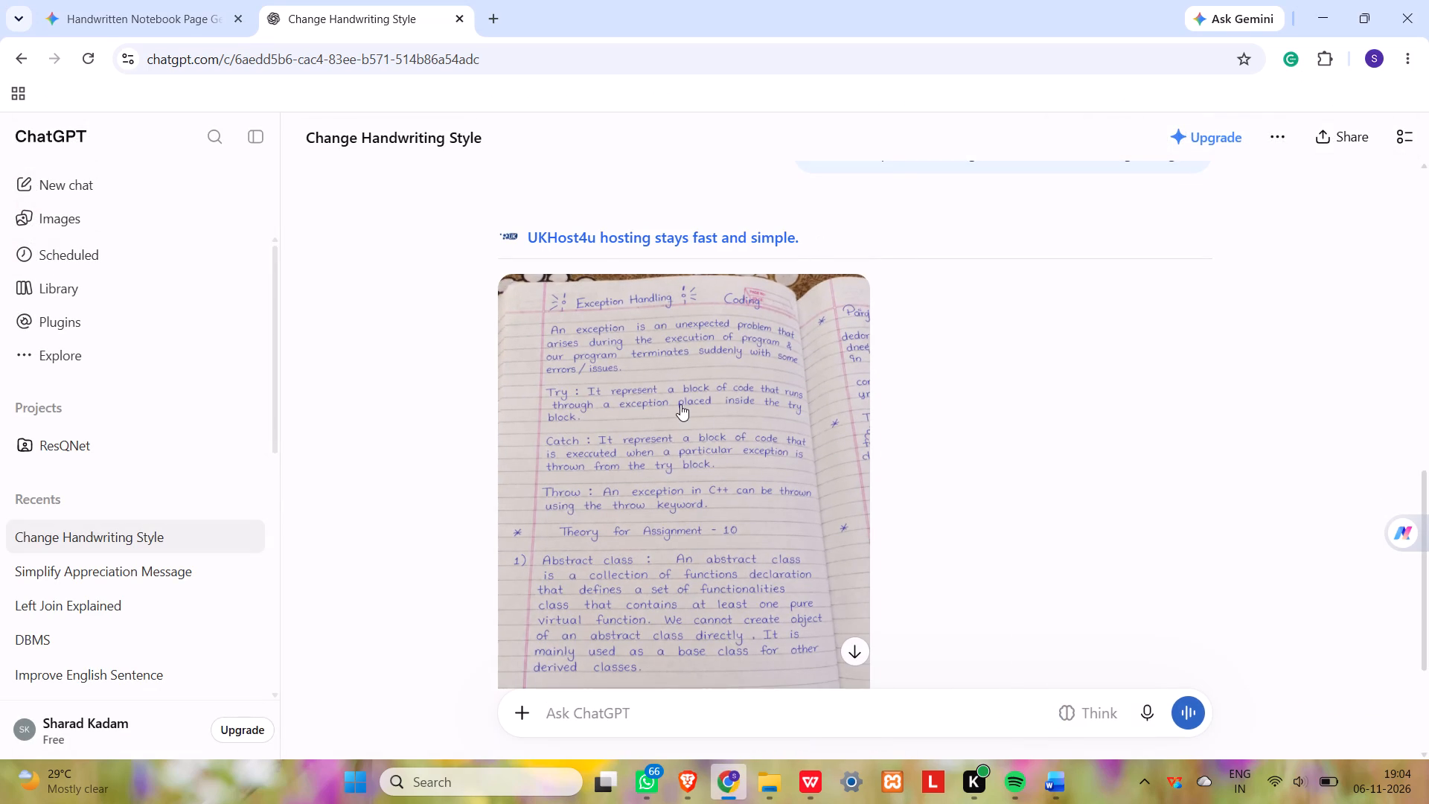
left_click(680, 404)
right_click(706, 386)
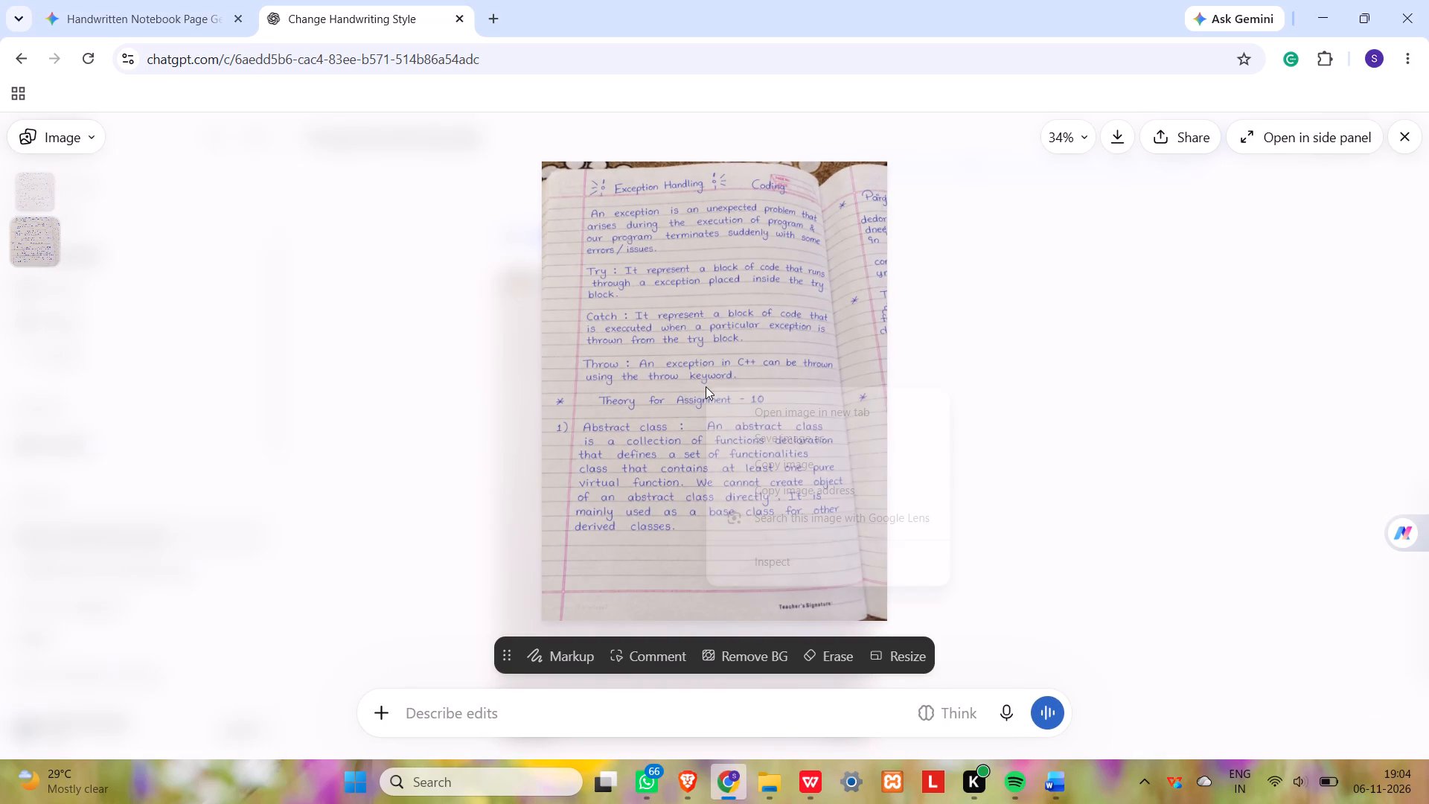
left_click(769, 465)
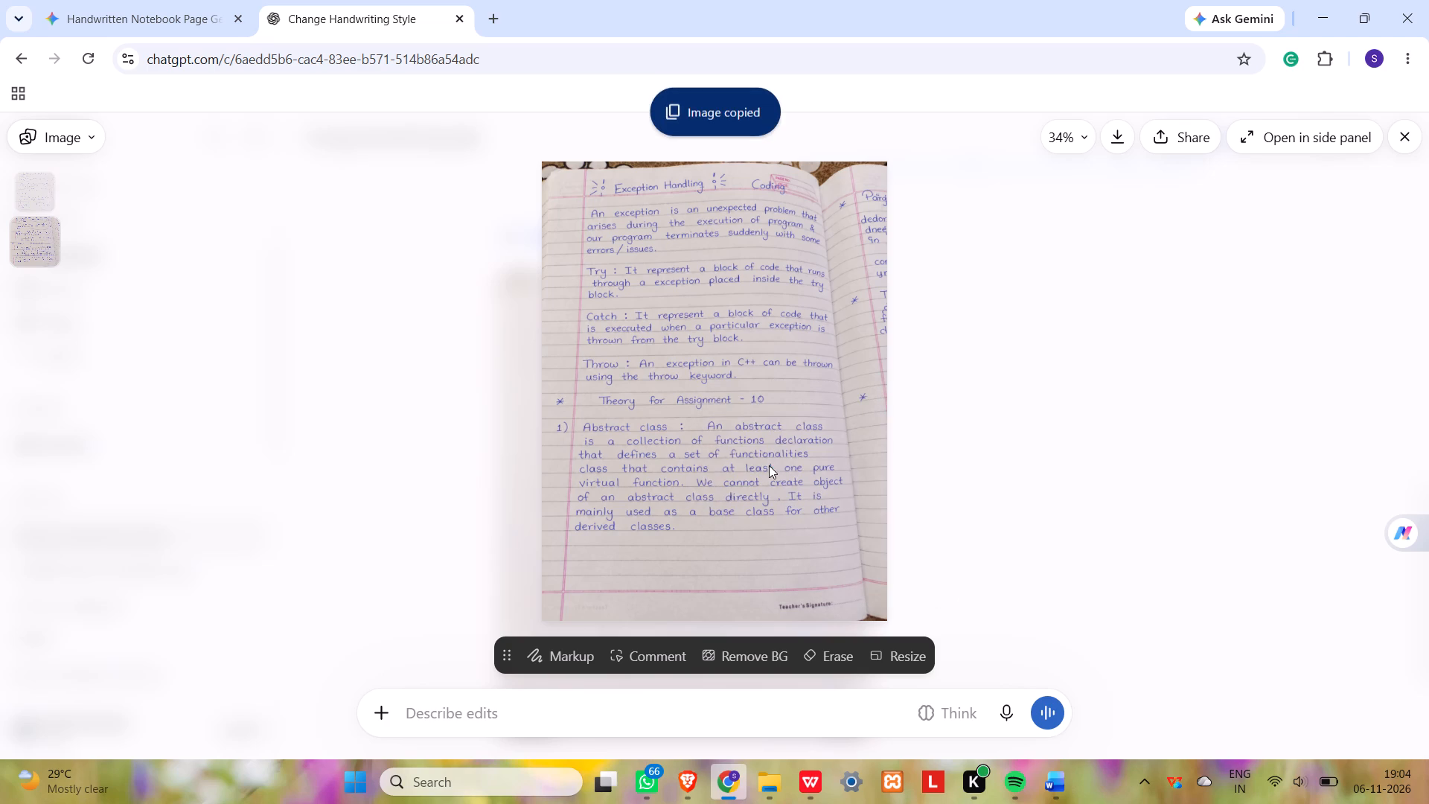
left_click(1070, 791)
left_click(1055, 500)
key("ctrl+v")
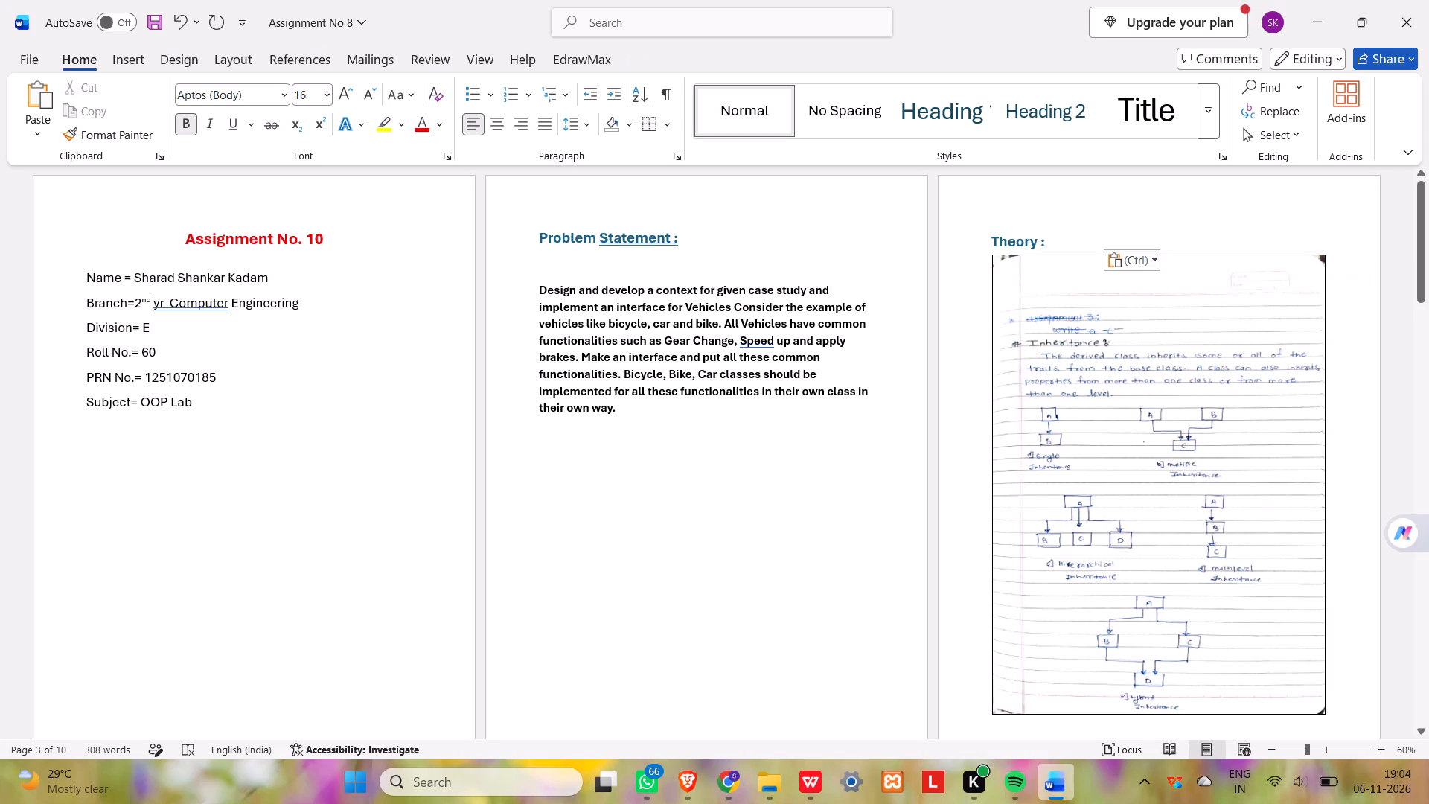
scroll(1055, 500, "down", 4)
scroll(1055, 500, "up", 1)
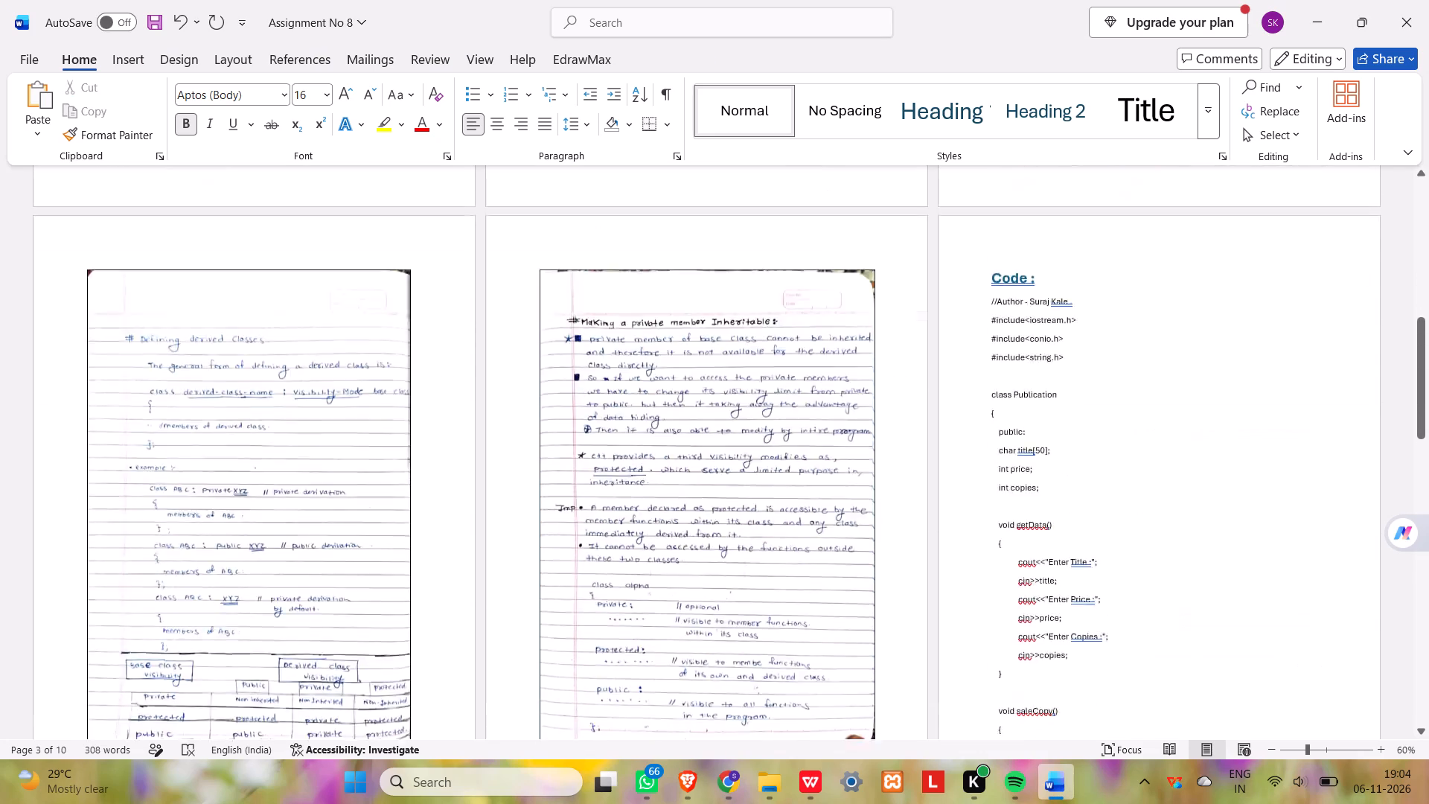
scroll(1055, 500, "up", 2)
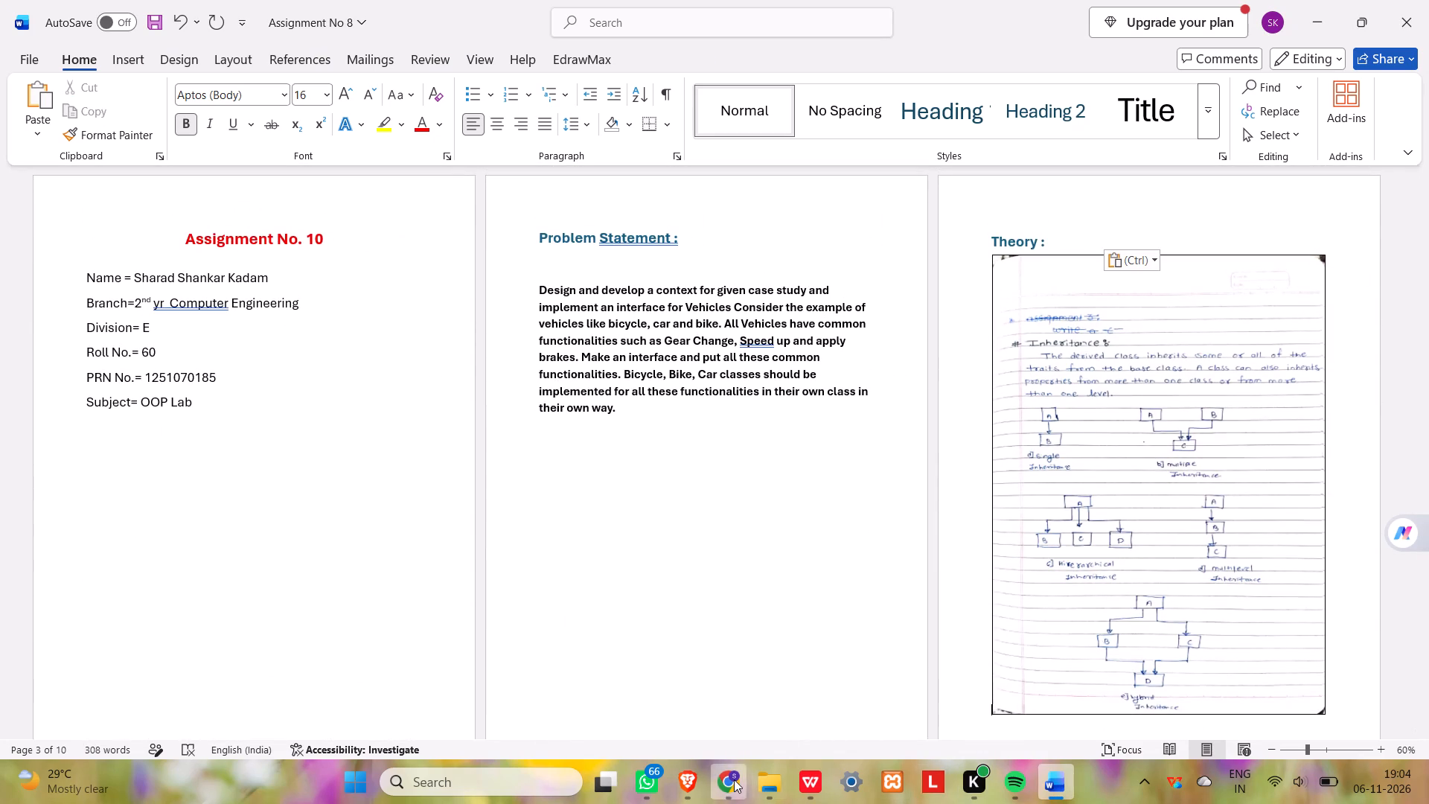
Delete the handwritten Inheritance notes picture under the Theory heading.
left_click(1123, 569)
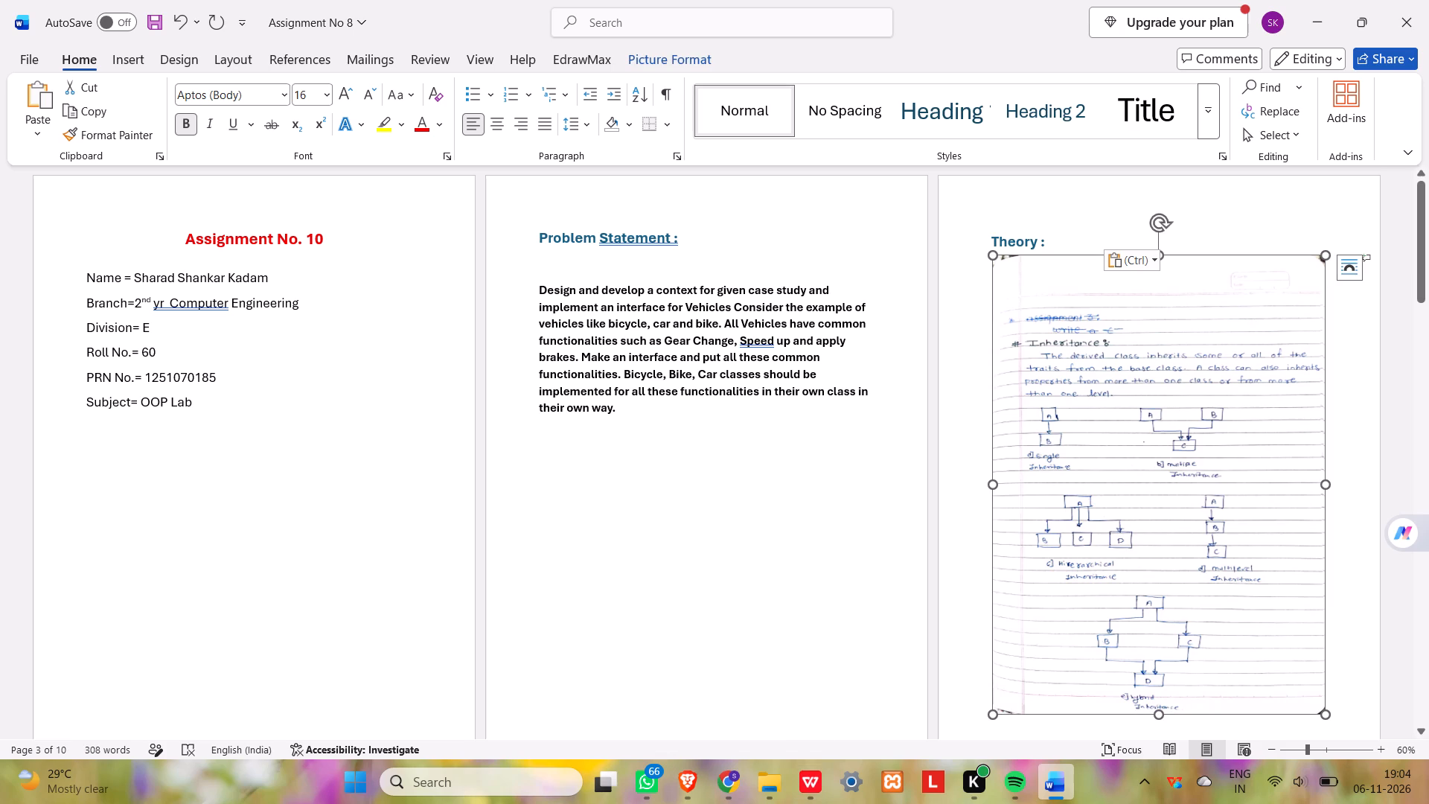
key("Delete")
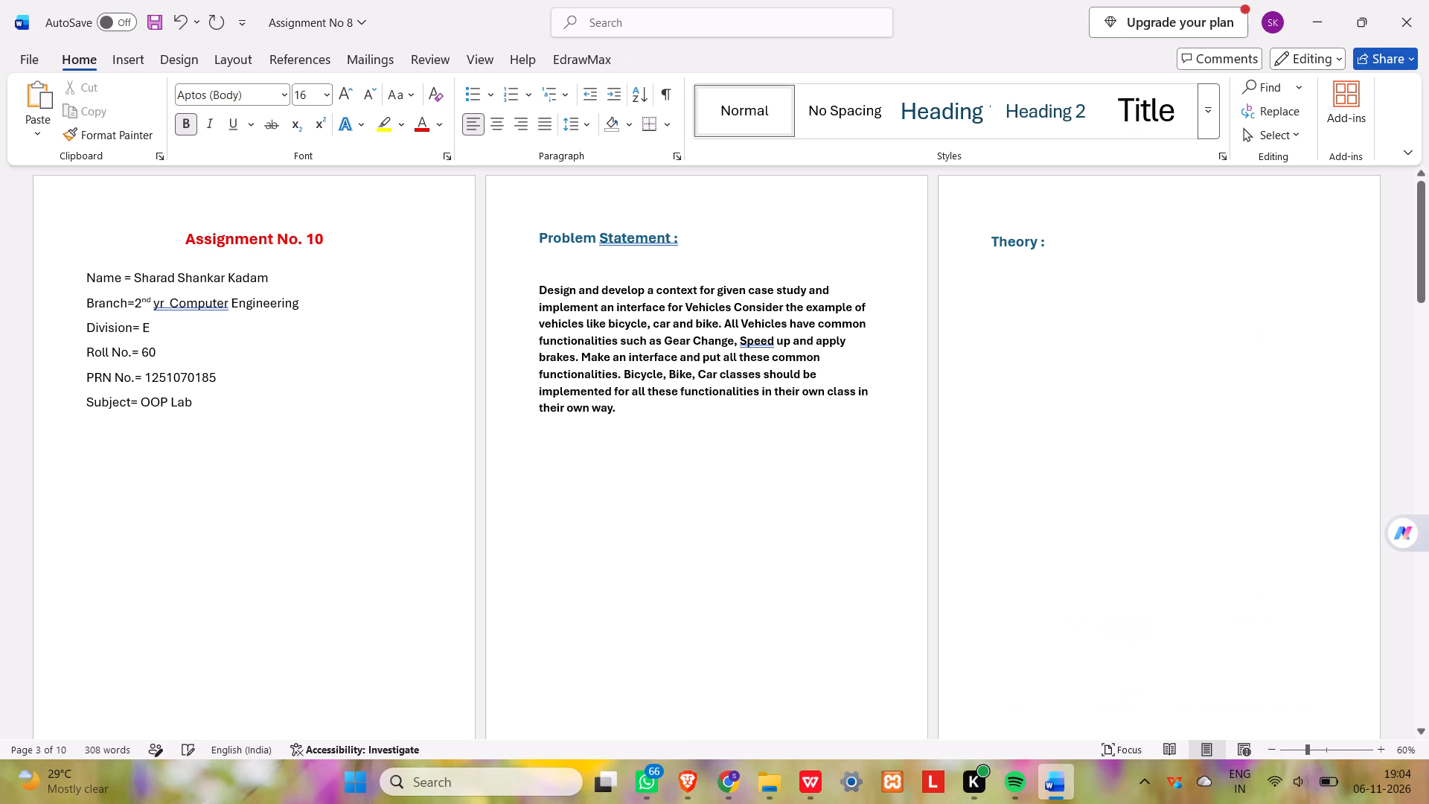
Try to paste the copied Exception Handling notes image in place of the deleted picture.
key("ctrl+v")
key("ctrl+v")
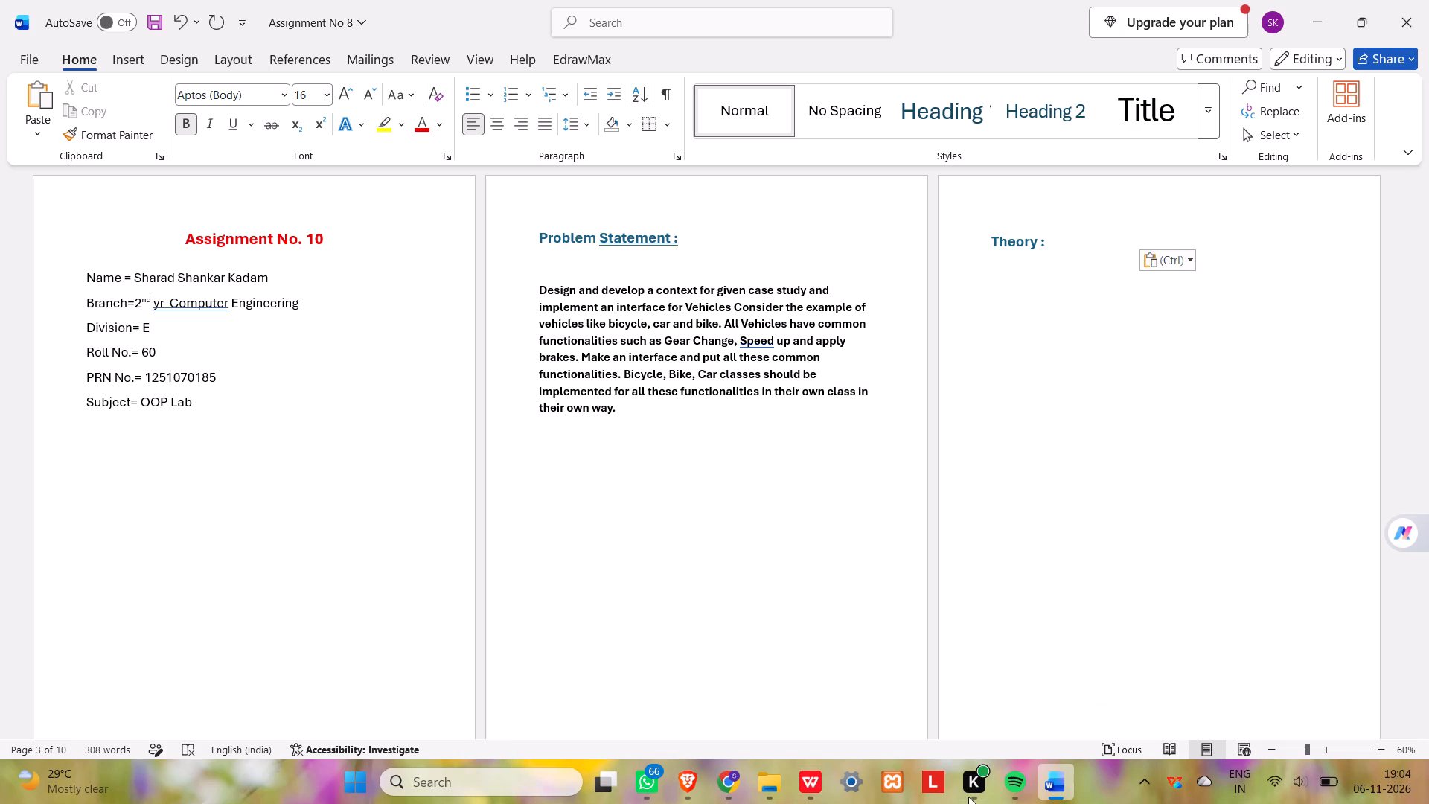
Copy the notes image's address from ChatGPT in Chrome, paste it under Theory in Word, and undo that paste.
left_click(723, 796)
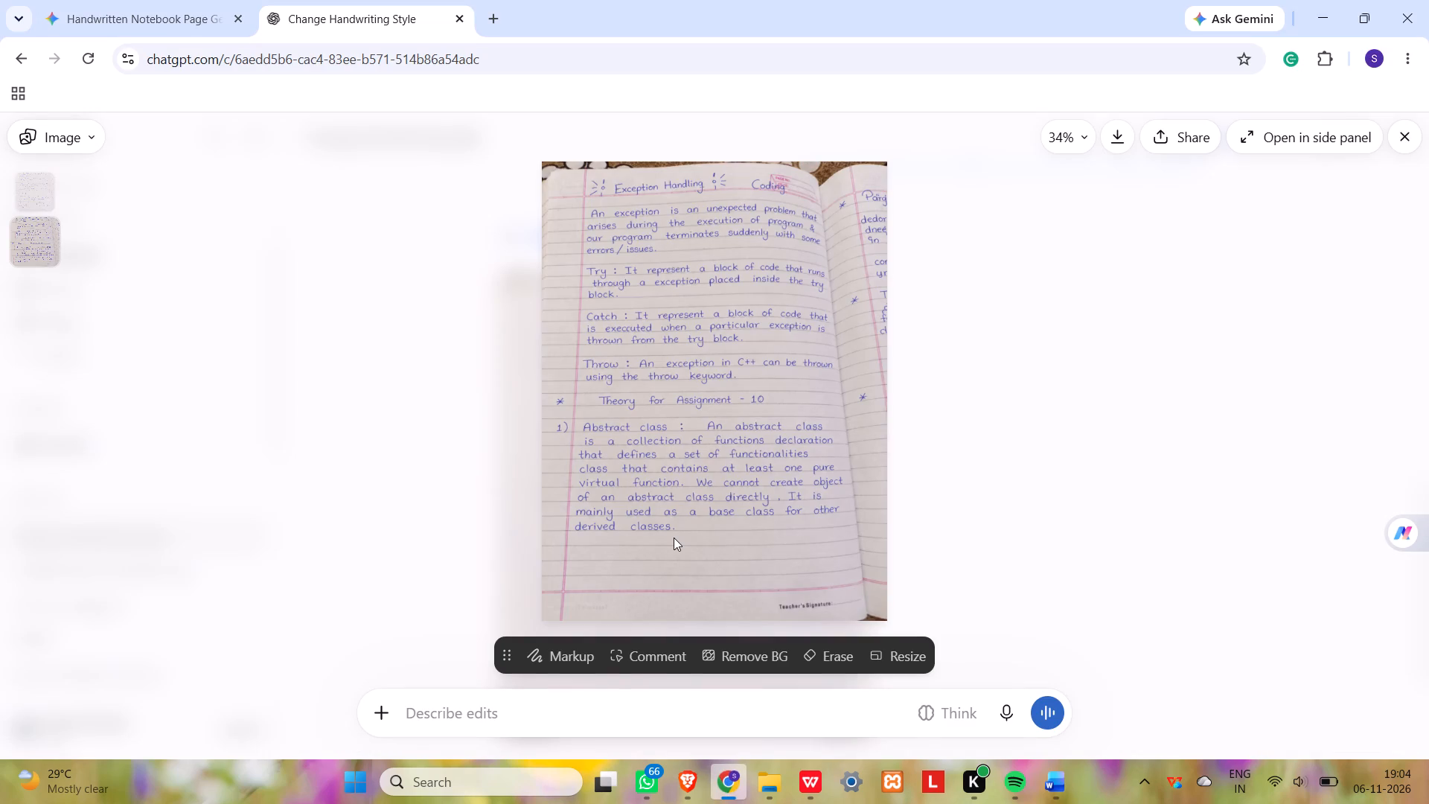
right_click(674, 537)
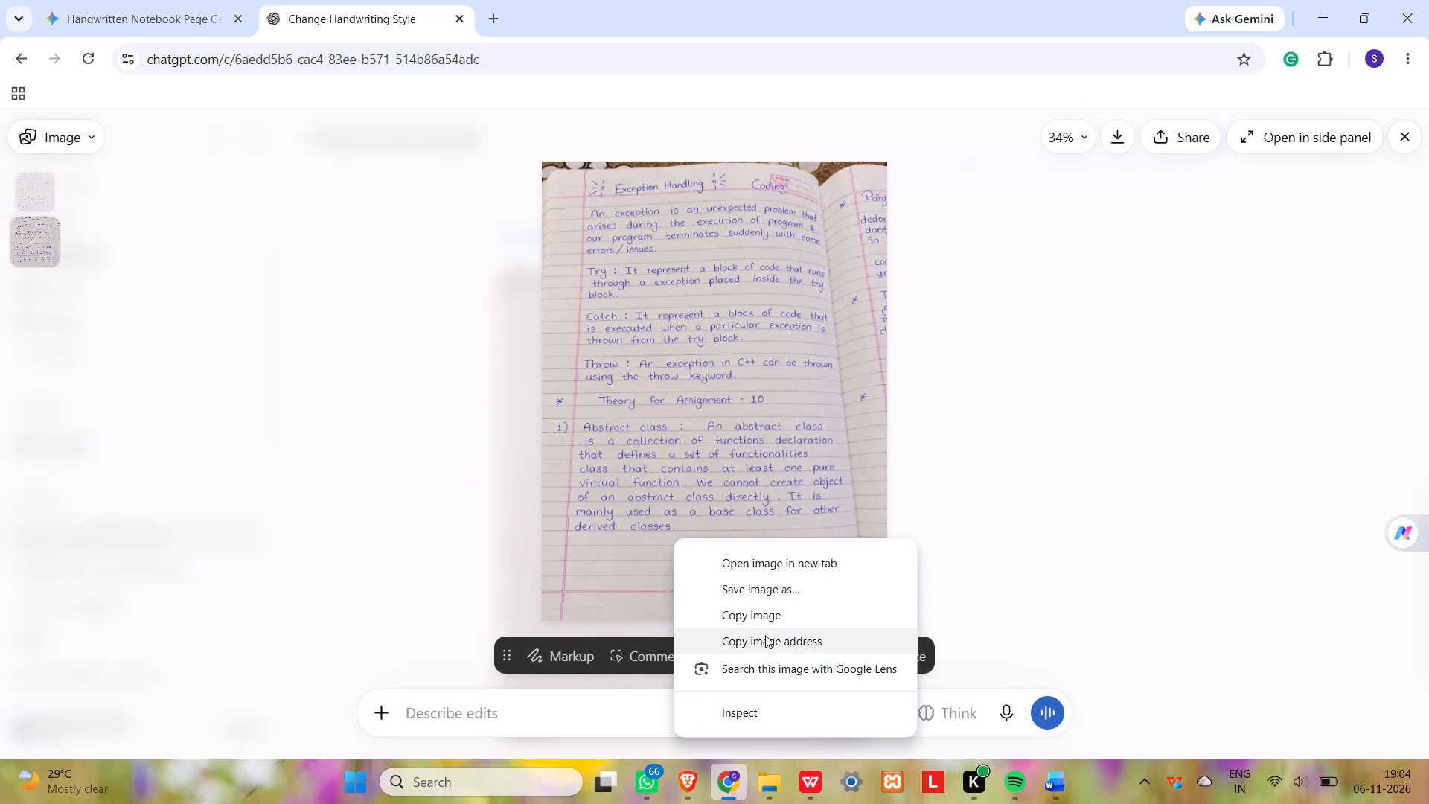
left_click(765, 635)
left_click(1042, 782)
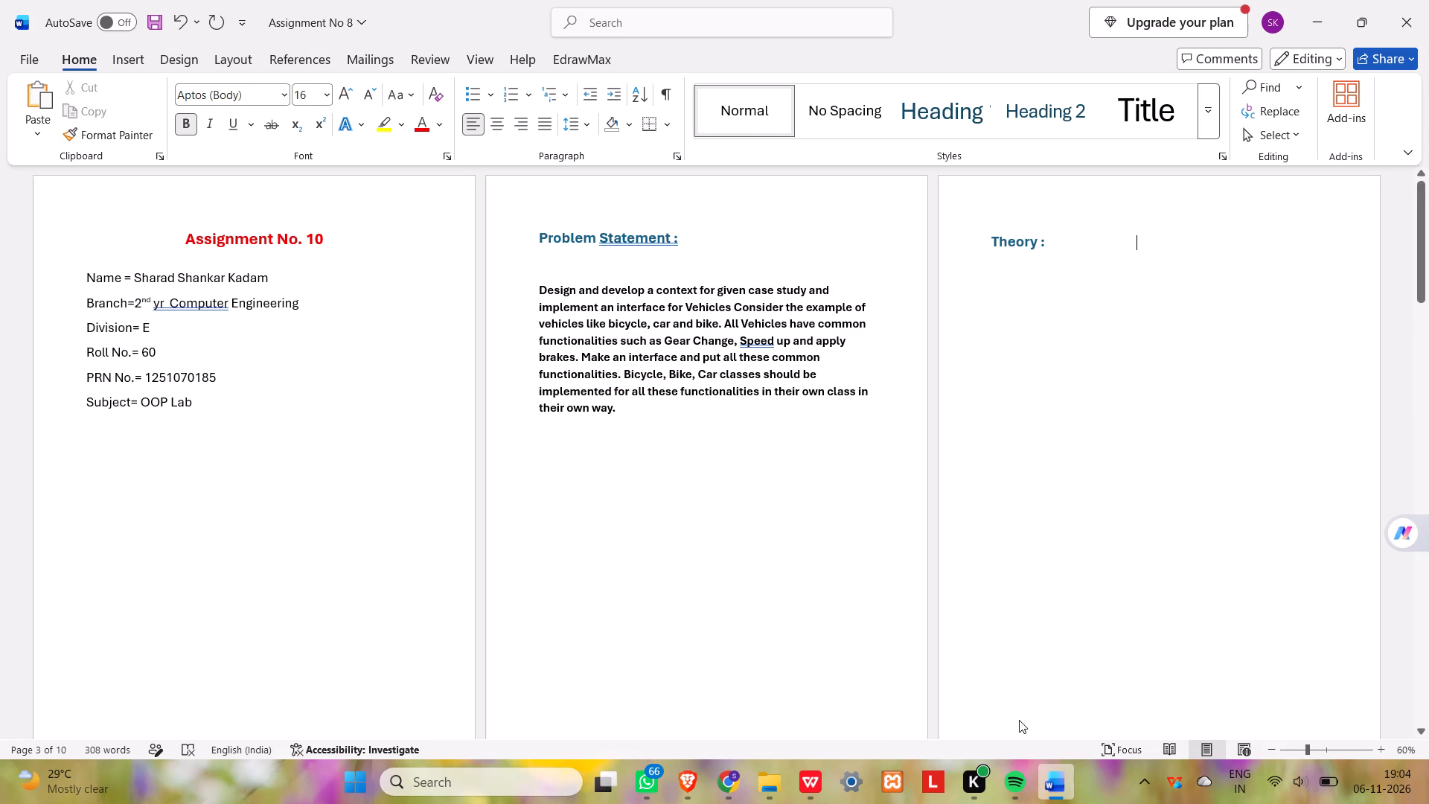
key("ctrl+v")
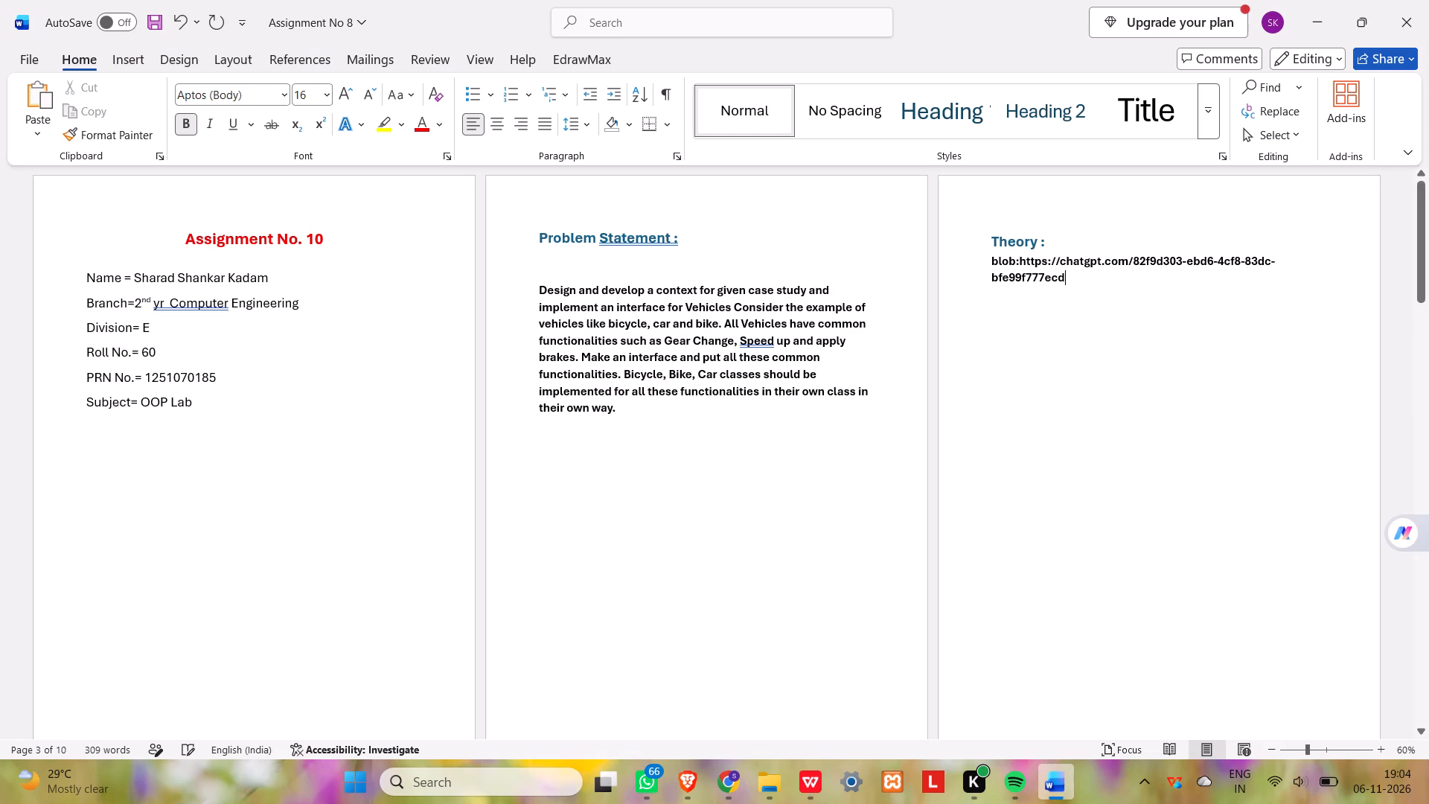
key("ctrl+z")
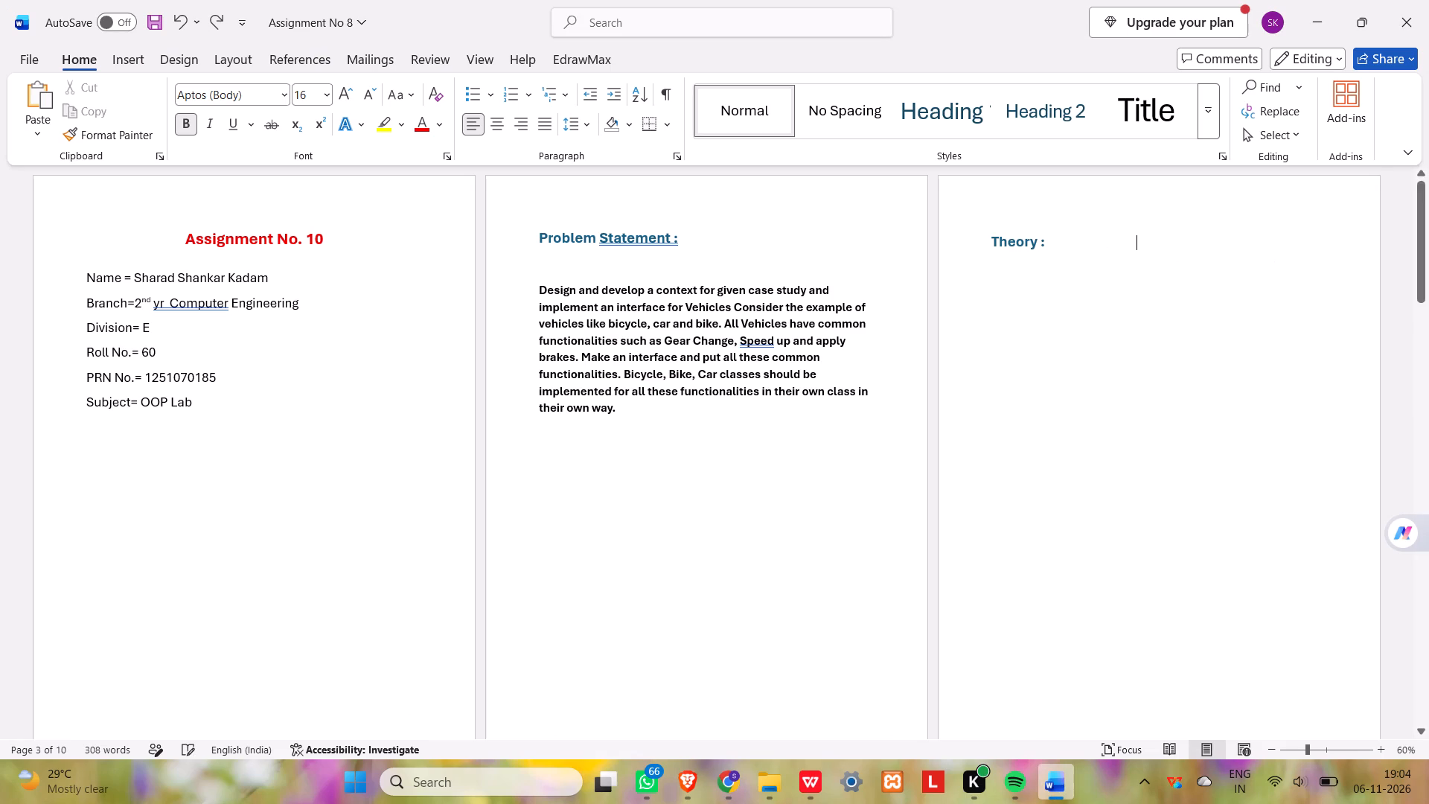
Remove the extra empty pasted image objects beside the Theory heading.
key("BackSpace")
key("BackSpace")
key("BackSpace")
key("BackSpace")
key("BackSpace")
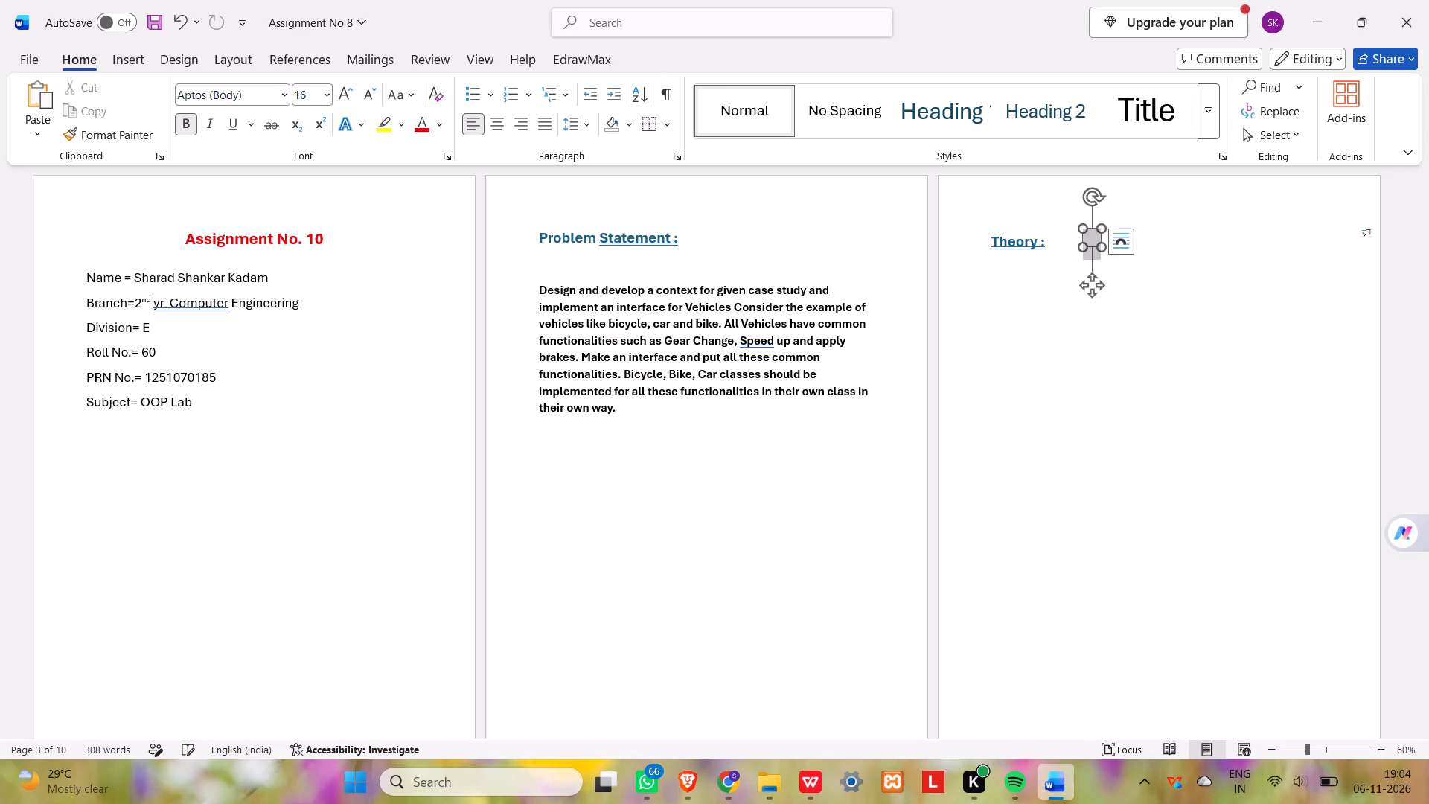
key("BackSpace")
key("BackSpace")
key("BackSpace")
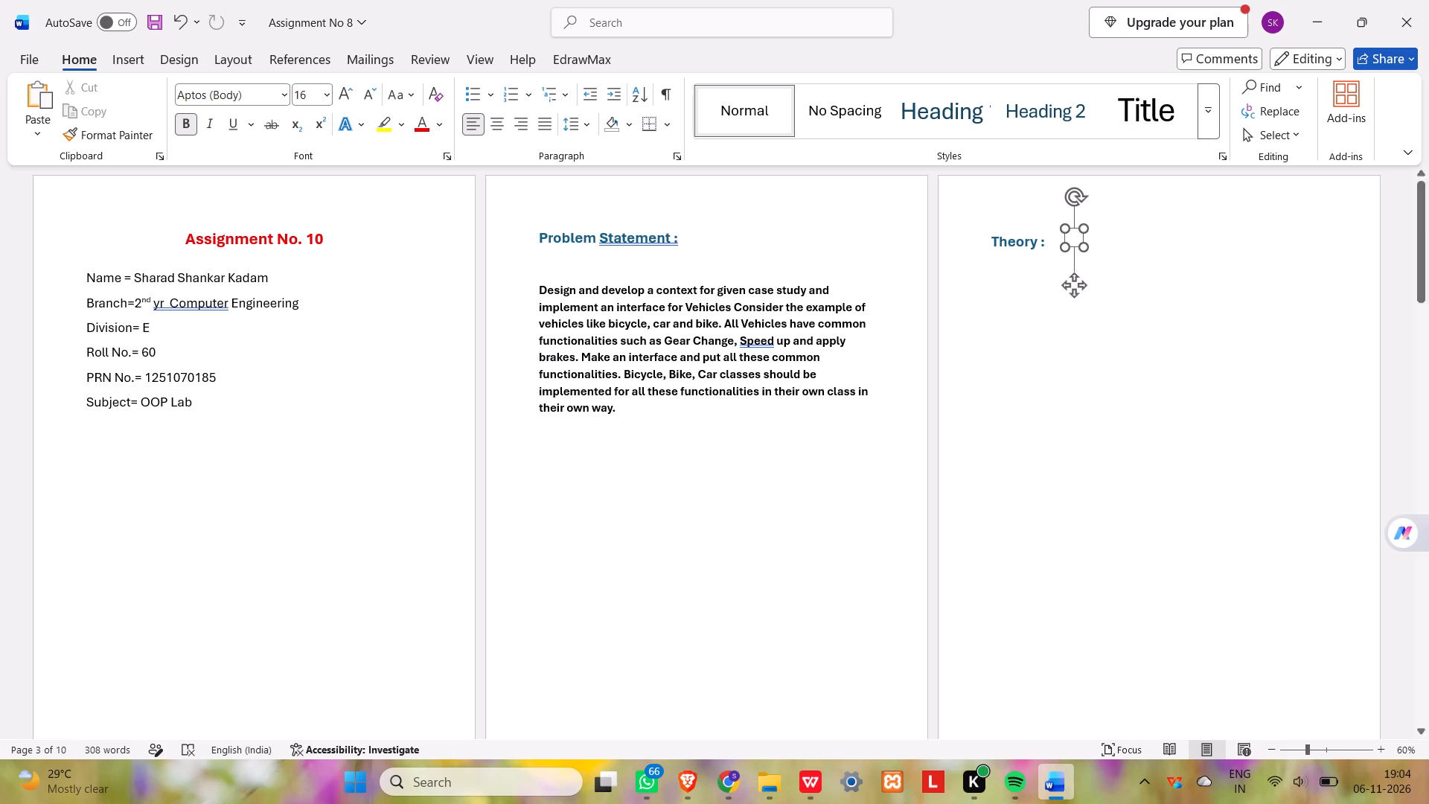
left_click(726, 788)
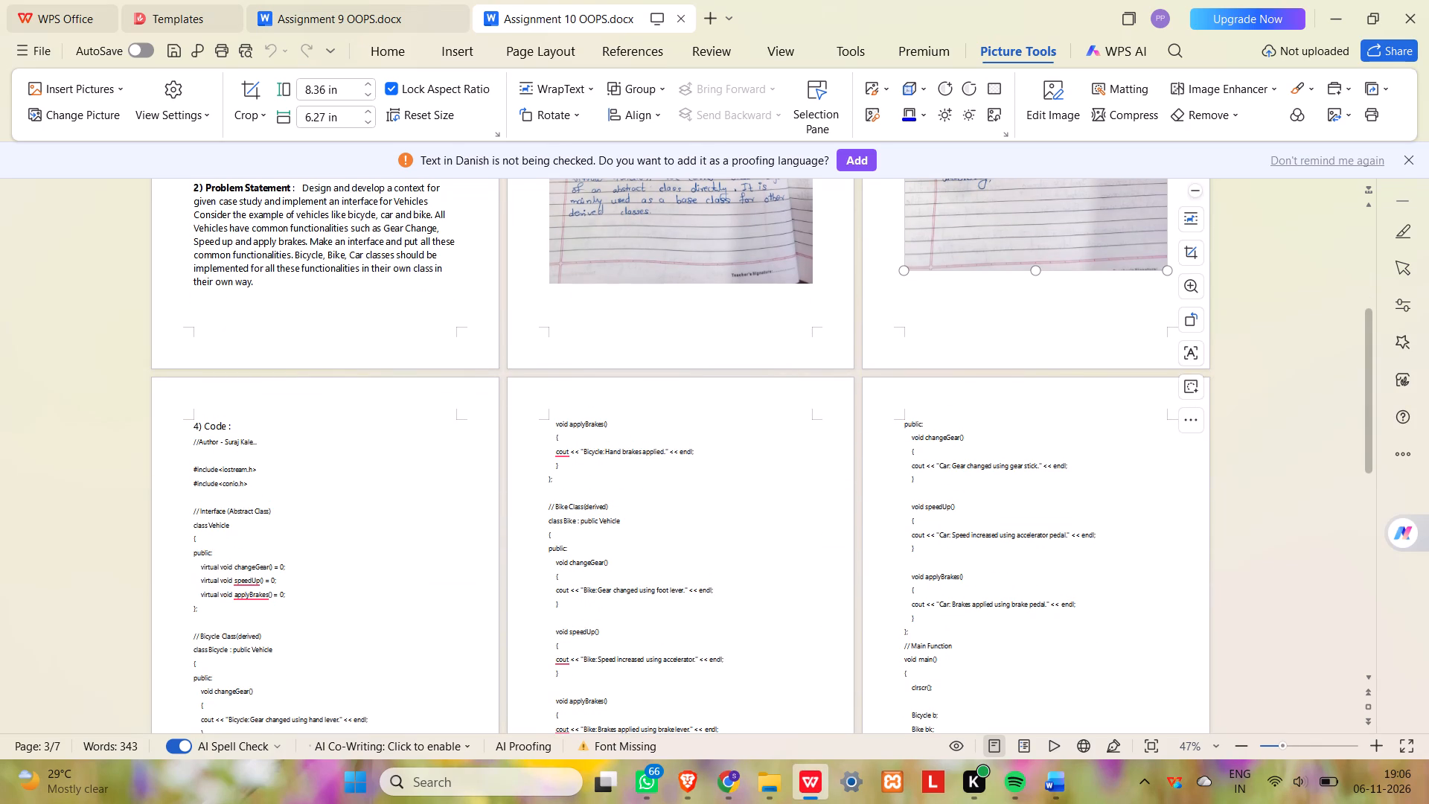
scroll(194, 466, "down", 1)
left_click_drag(192, 403, 310, 581)
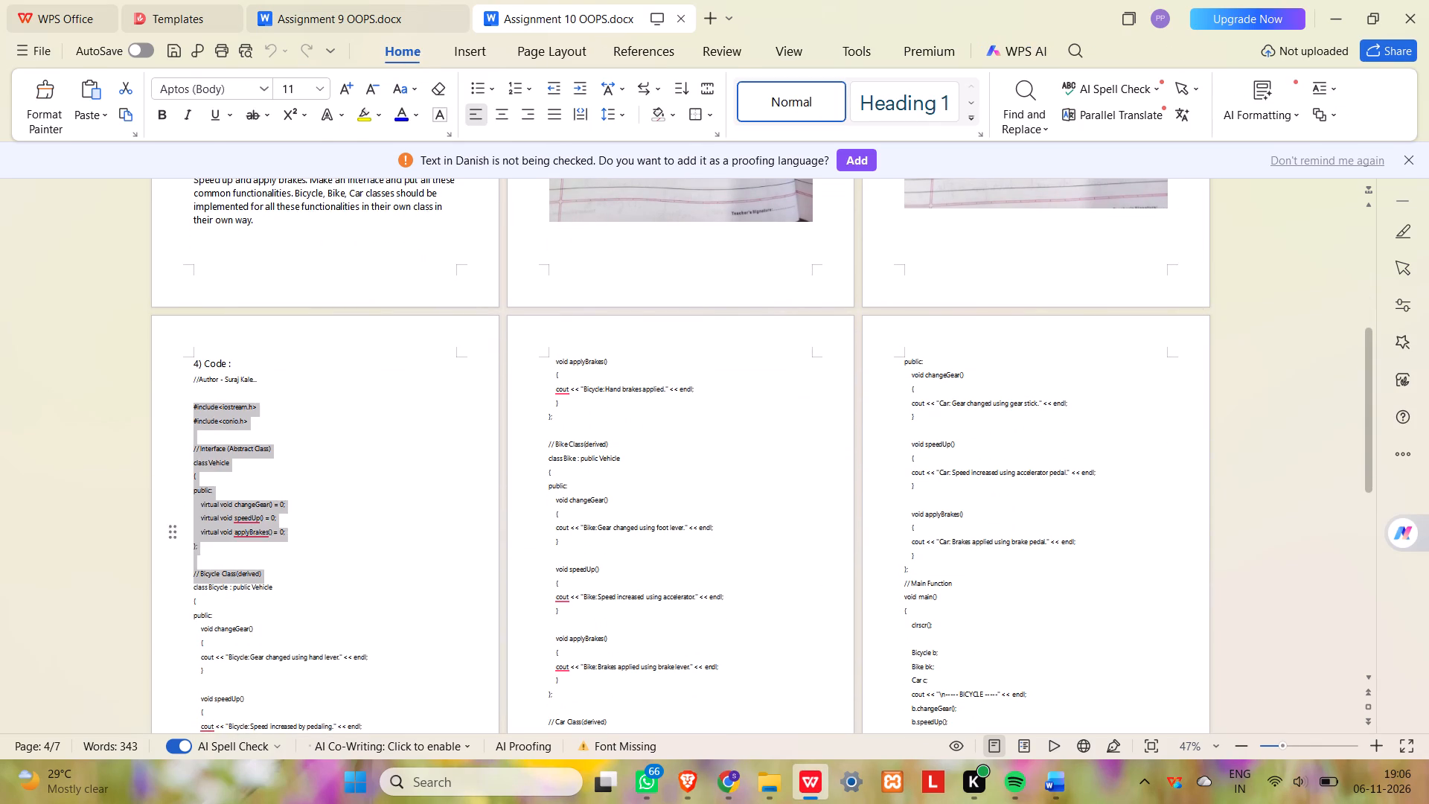
left_click_drag(310, 581, 618, 421)
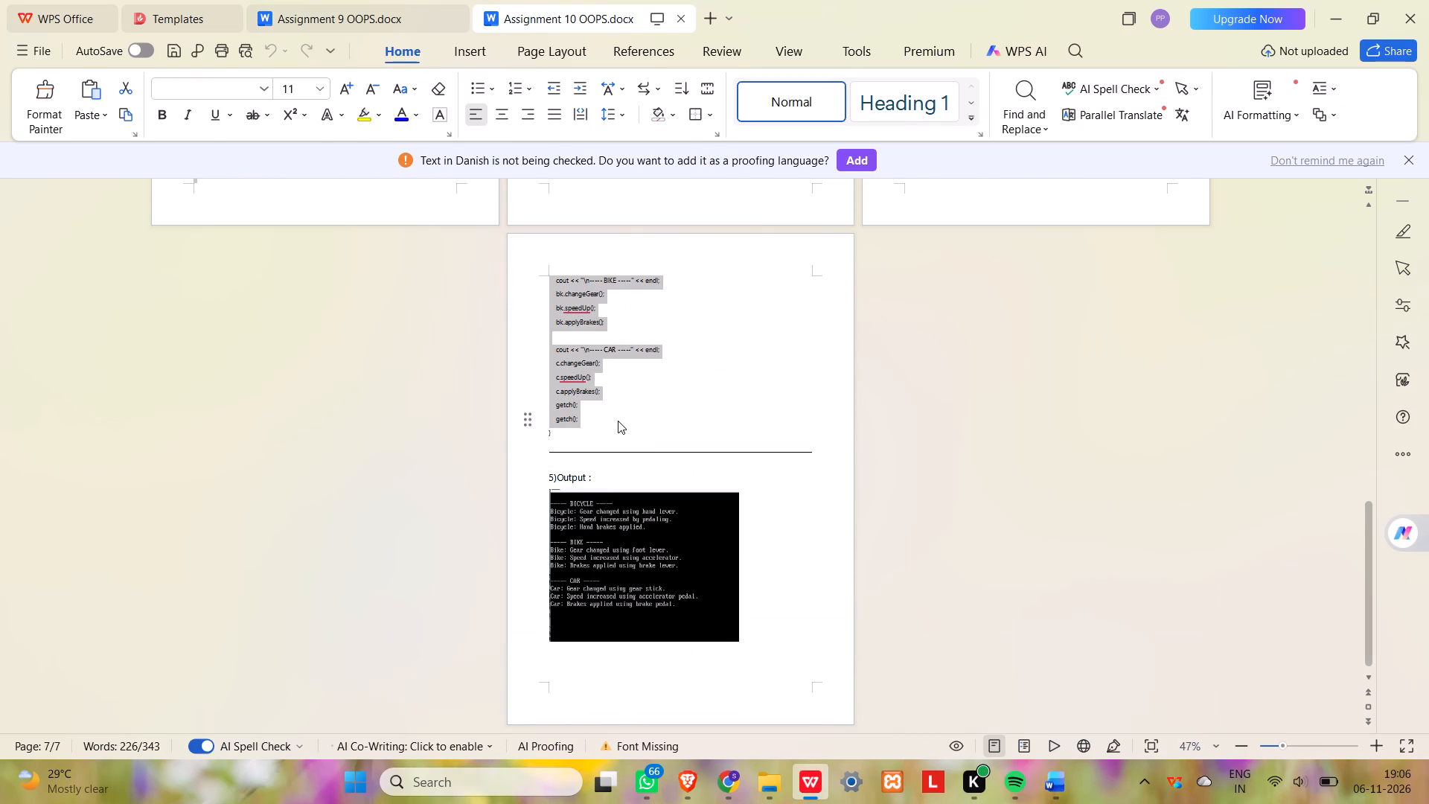
left_click_drag(618, 421, 606, 435)
scroll(606, 435, "up", 2)
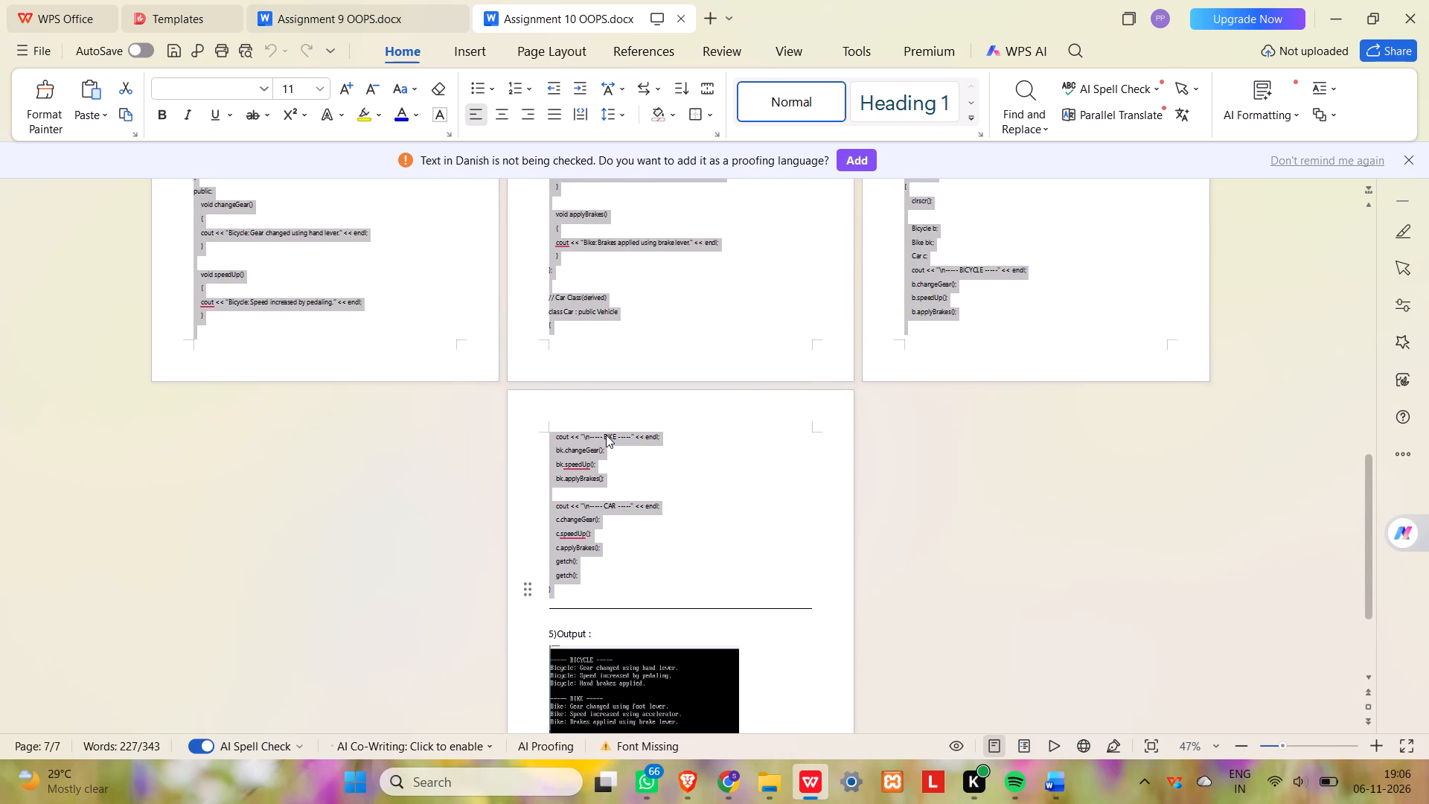
scroll(606, 435, "up", 3)
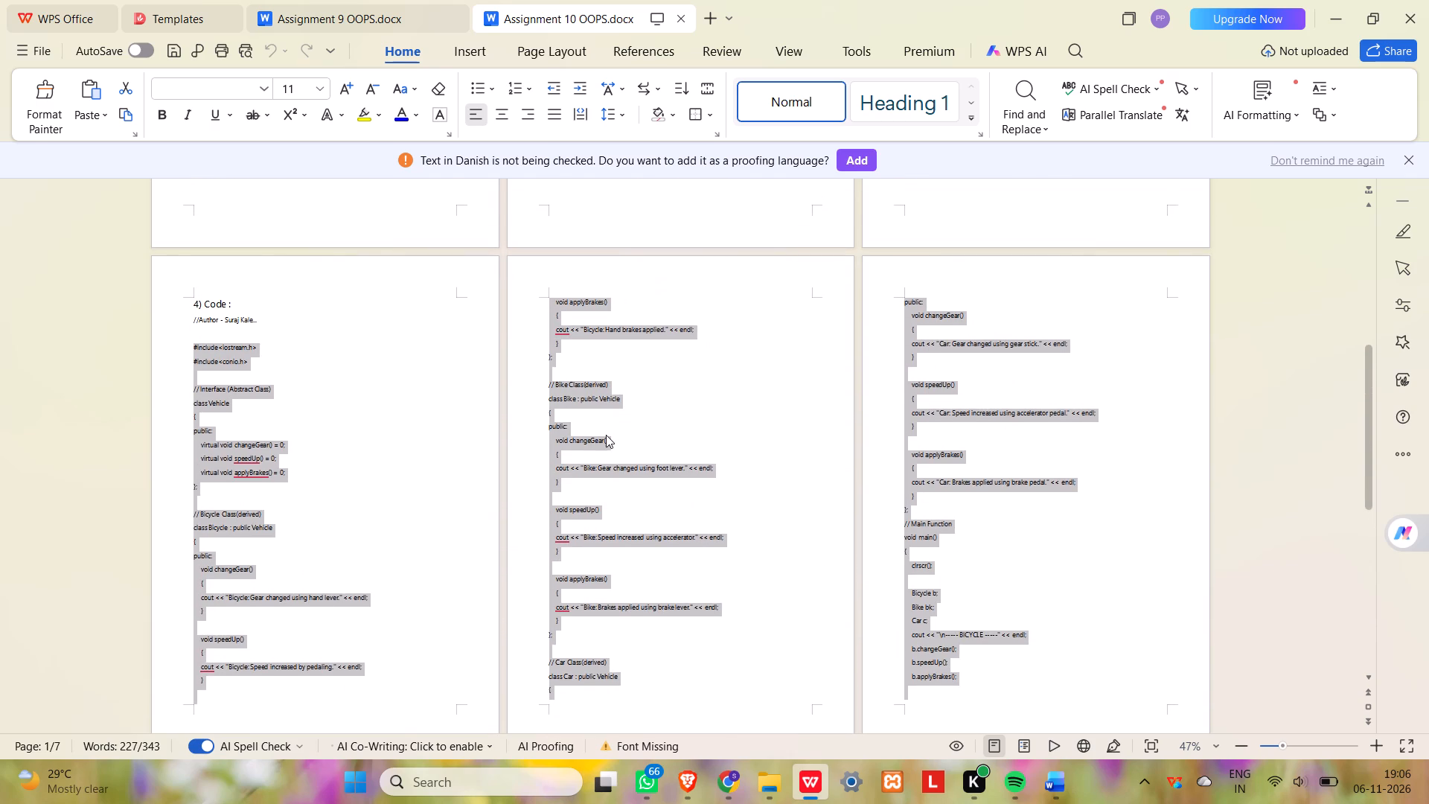
scroll(606, 435, "up", 1)
key("ctrl+c")
Switch to Word and replace the old publication program under the Code heading, including its author comment, with the copied vehicle program.
left_click(1057, 785)
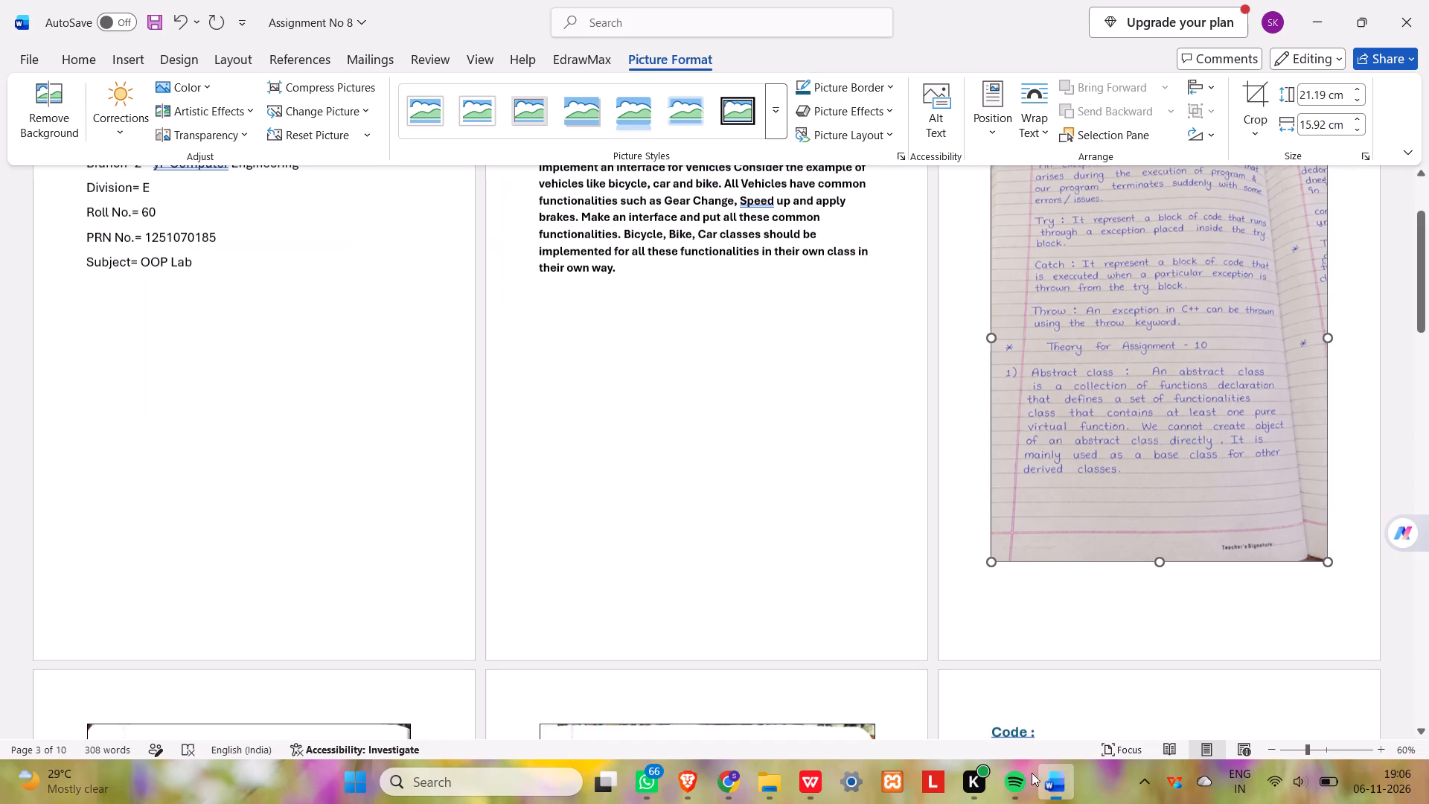
scroll(760, 353, "down", 5)
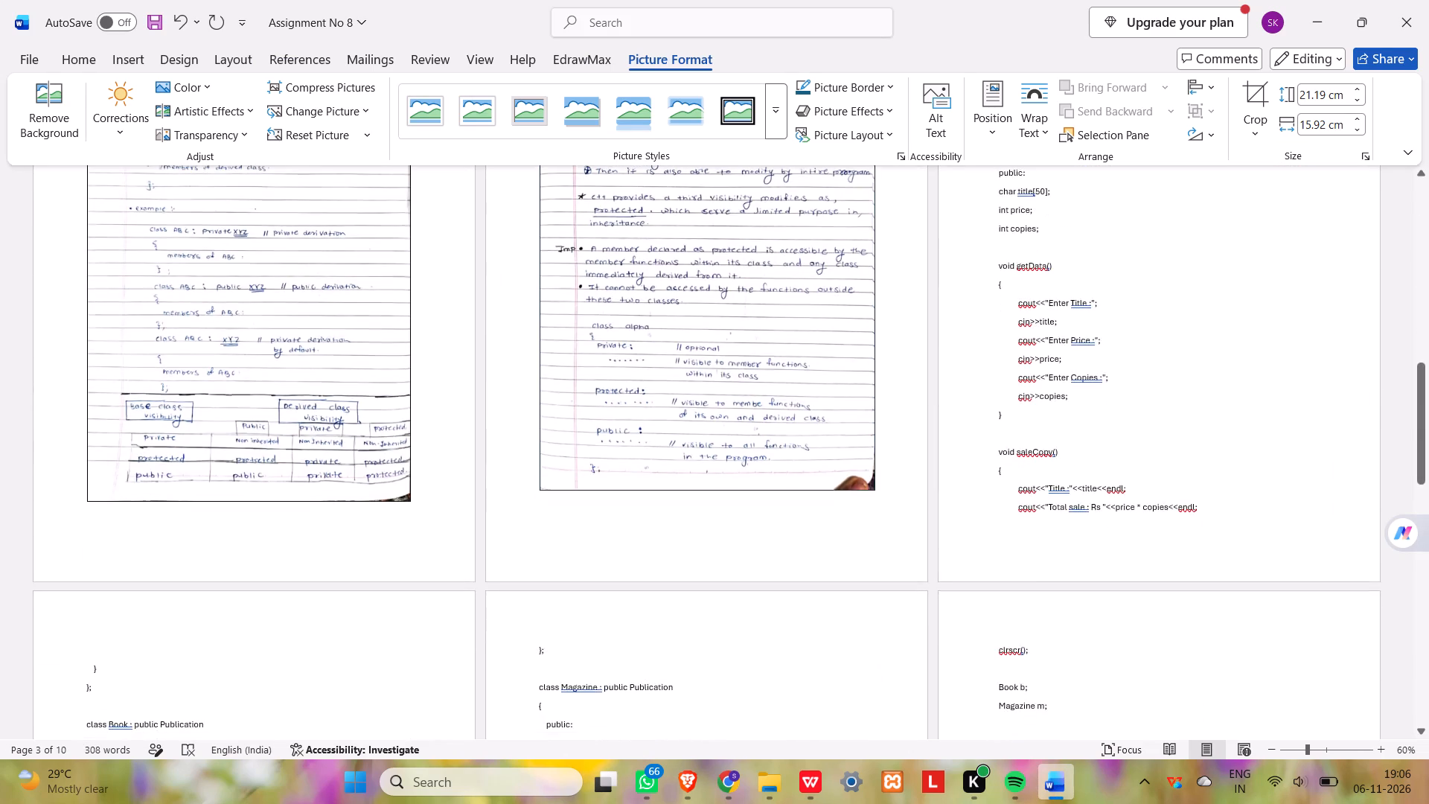
scroll(953, 273, "up", 2)
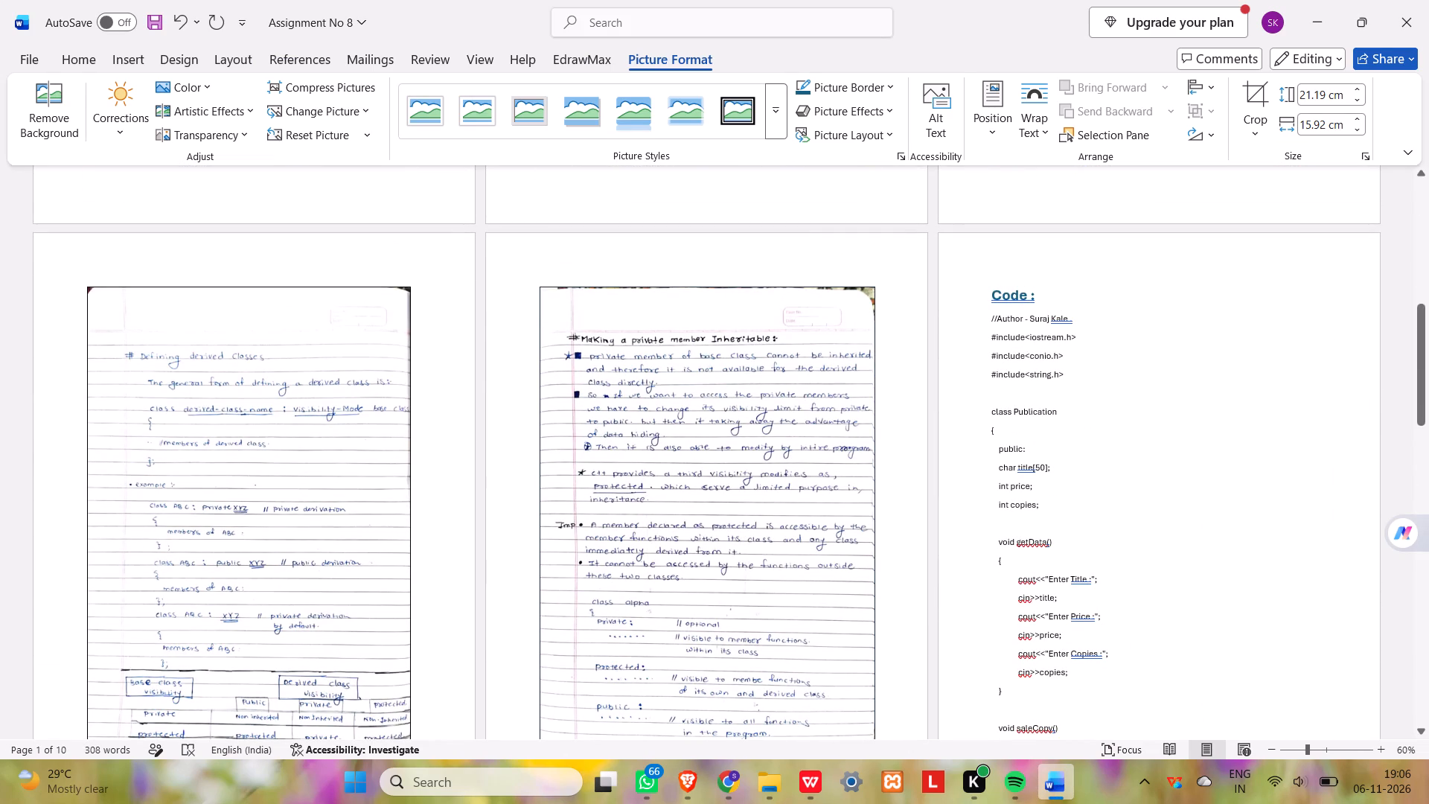
scroll(991, 319, "up", 6)
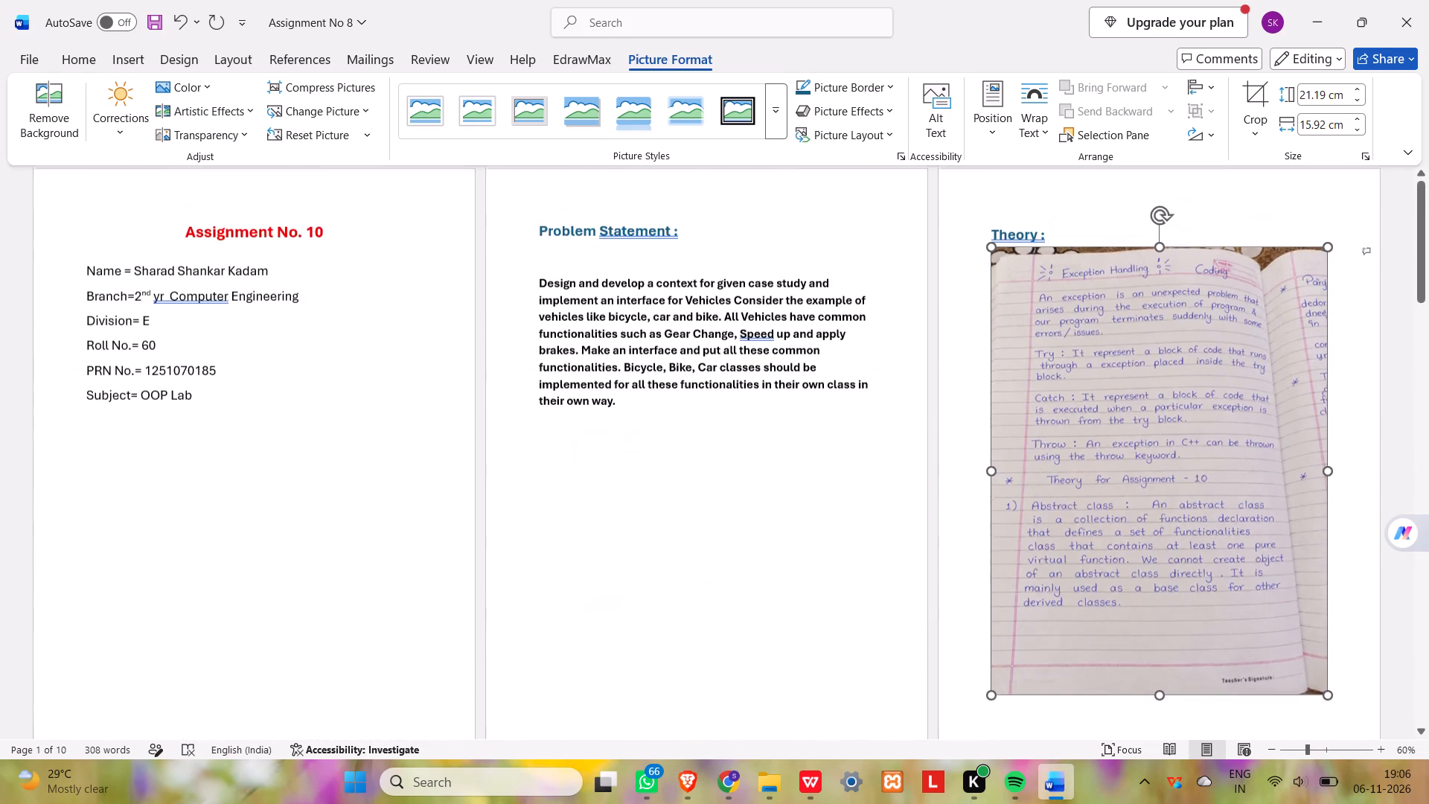
scroll(991, 319, "down", 3)
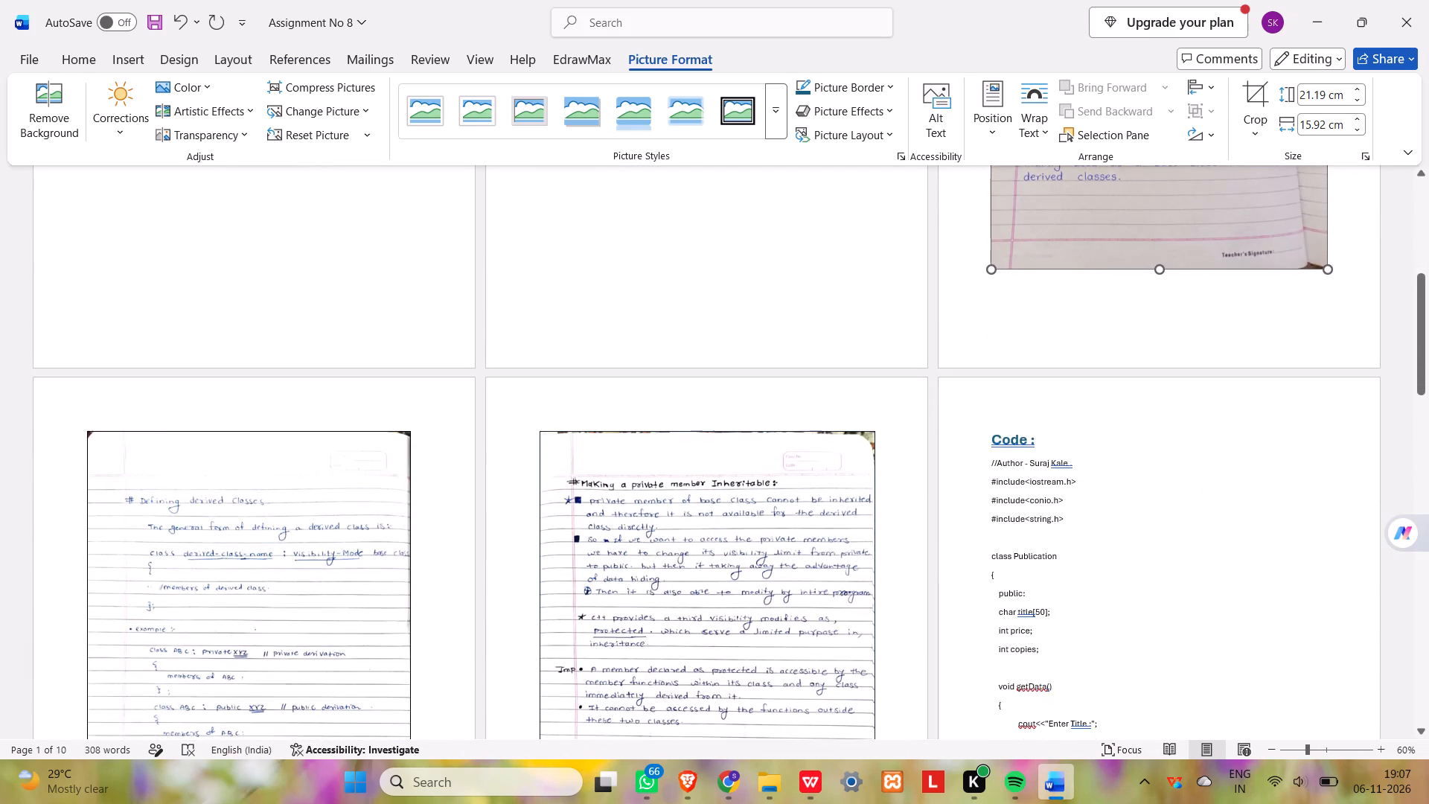
scroll(991, 319, "down", 1)
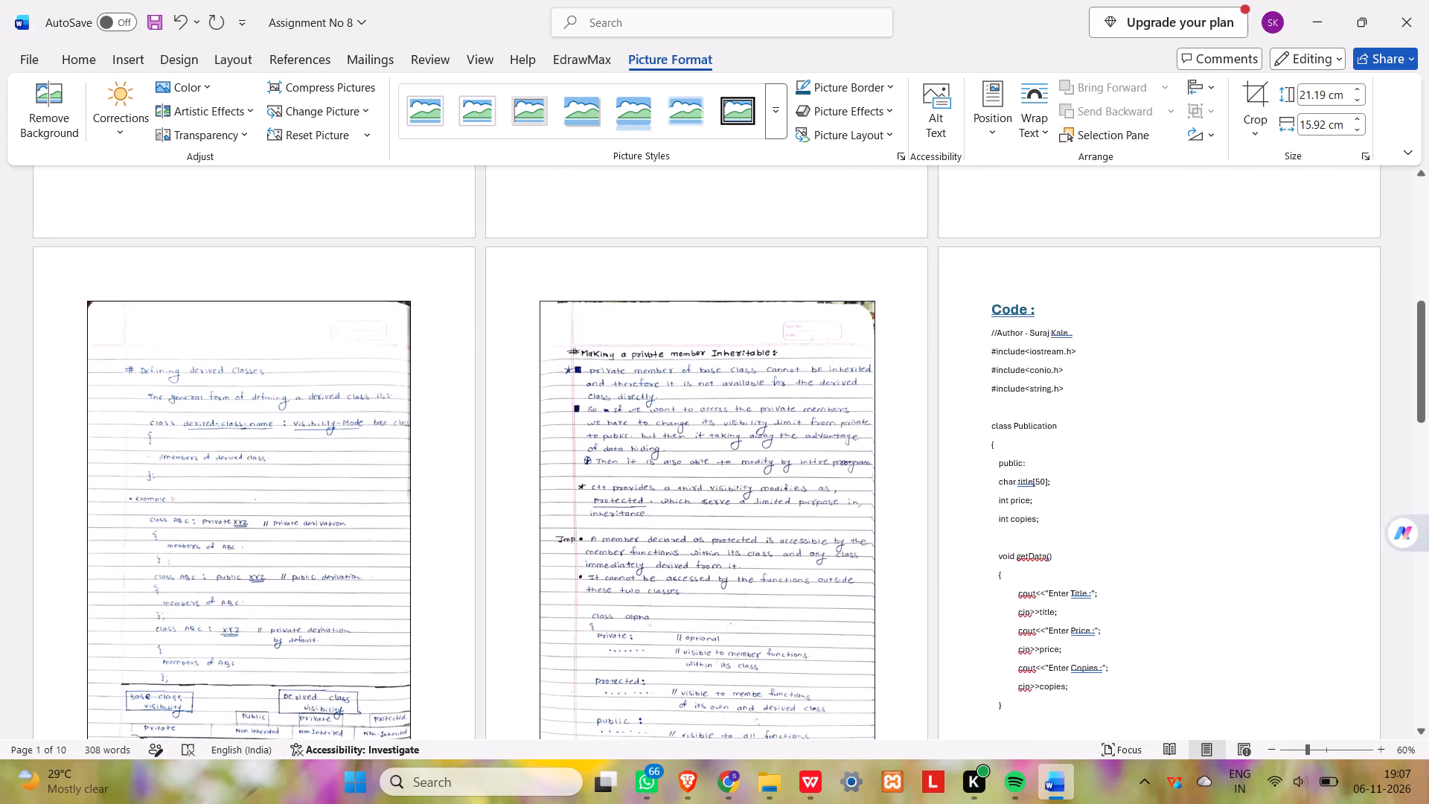
left_click_drag(989, 331, 1108, 785)
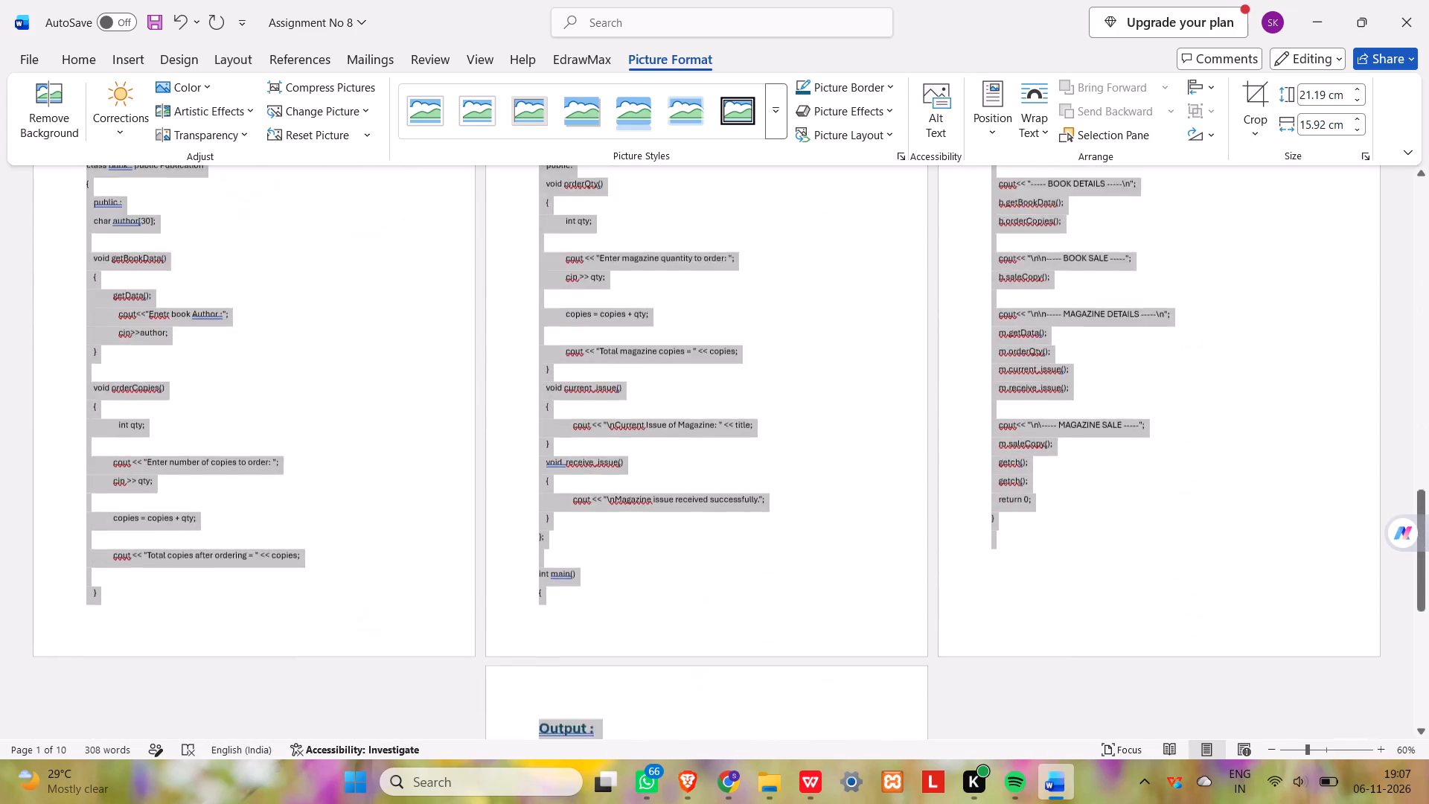
left_click_drag(1108, 785, 1067, 250)
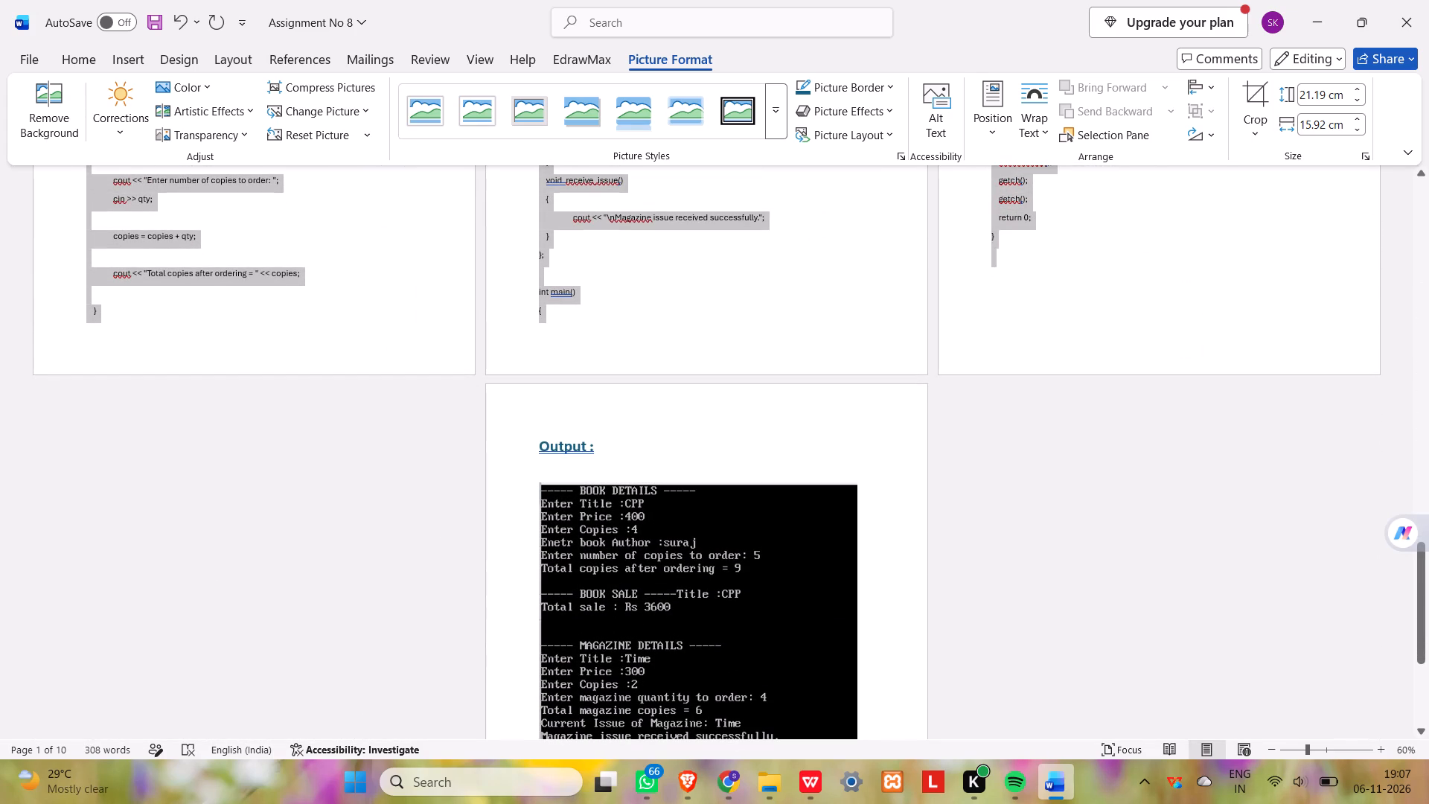
left_click_drag(1067, 250, 1060, 247)
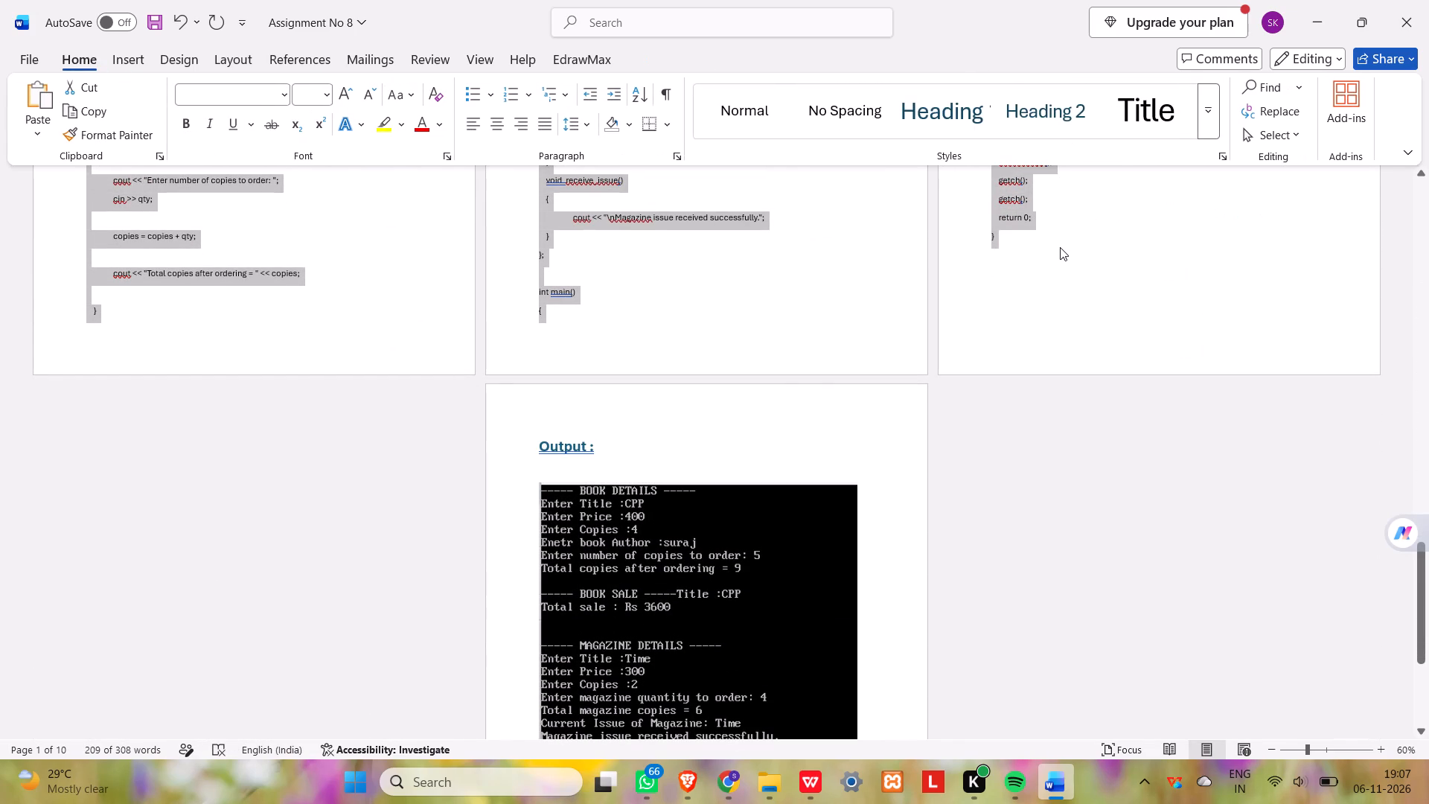
key("ctrl+v")
Check the pasted vehicle program across its pages, along with the theory pictures and the Output section.
scroll(1060, 247, "up", 2)
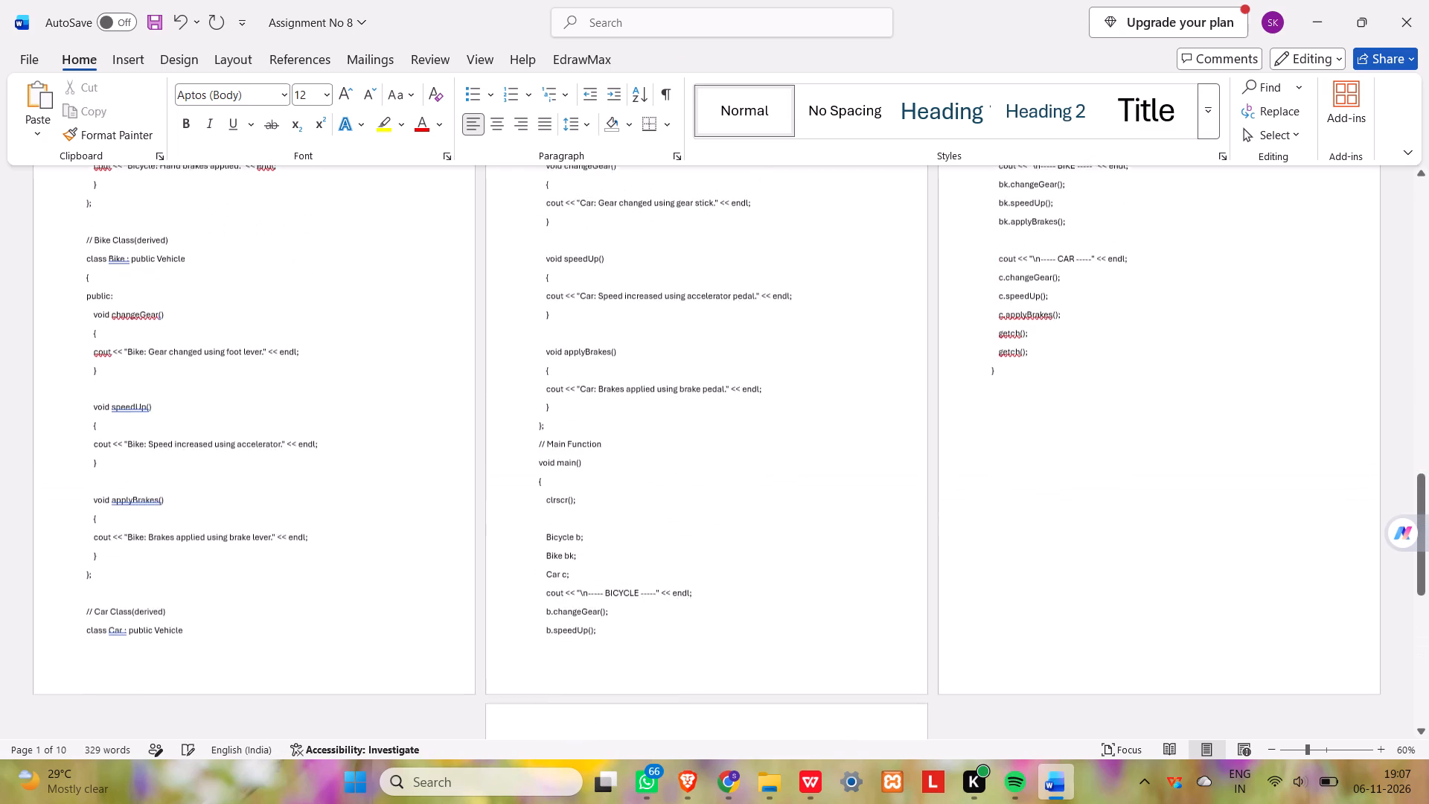
scroll(1060, 247, "up", 5)
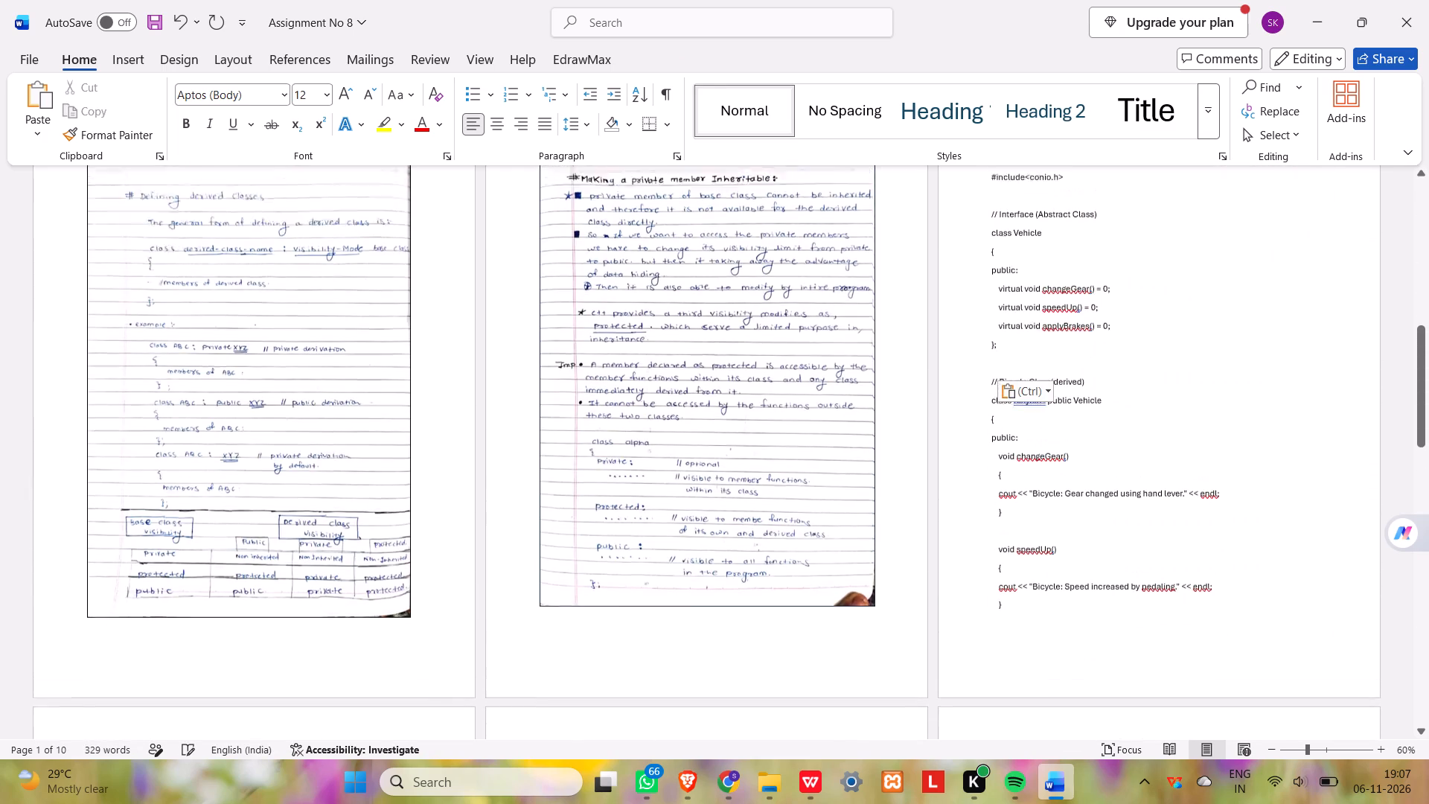
scroll(1060, 247, "down", 3)
scroll(1060, 247, "up", 1)
scroll(1060, 247, "down", 1)
scroll(1060, 247, "up", 1)
scroll(1060, 247, "down", 2)
scroll(1060, 247, "up", 1)
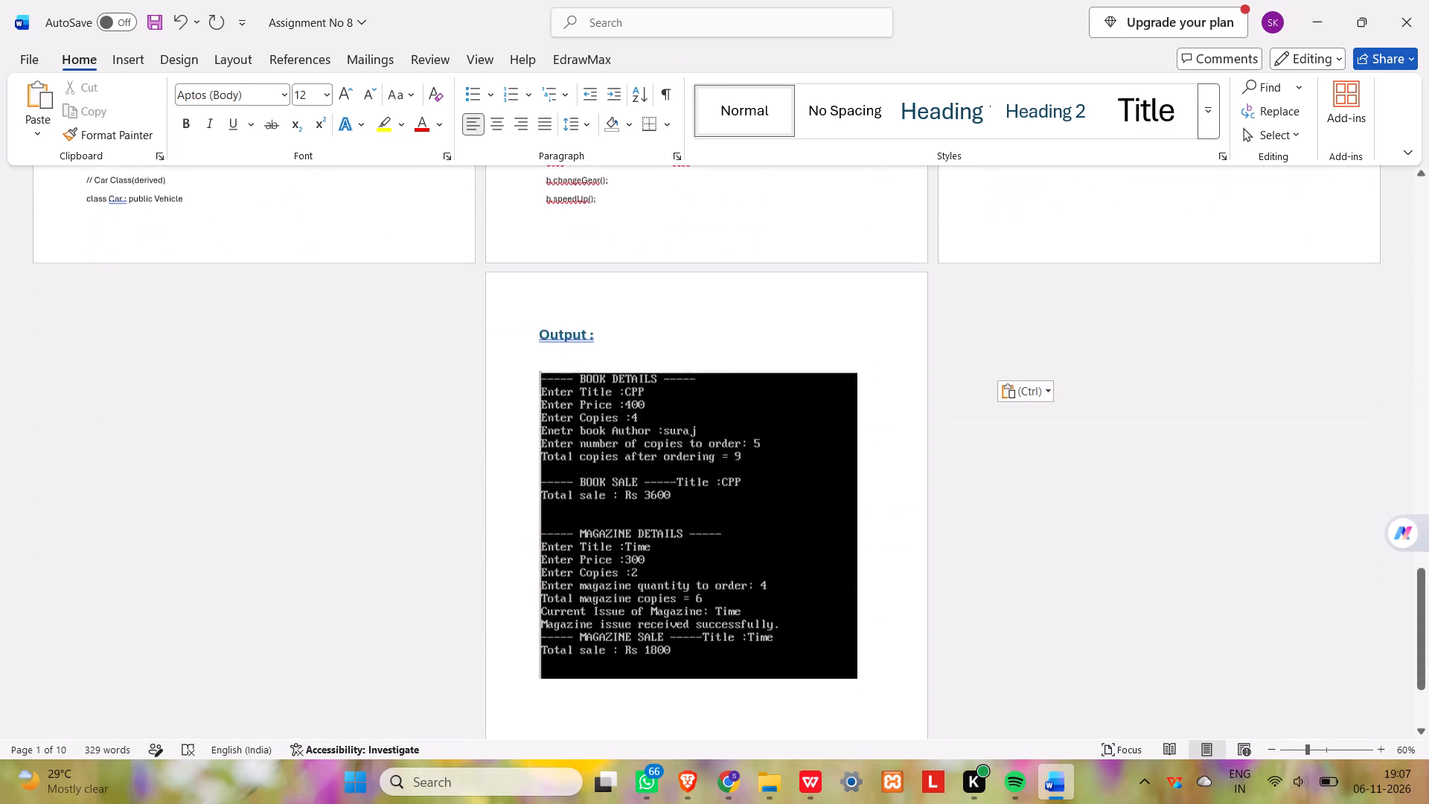
scroll(1060, 247, "up", 2)
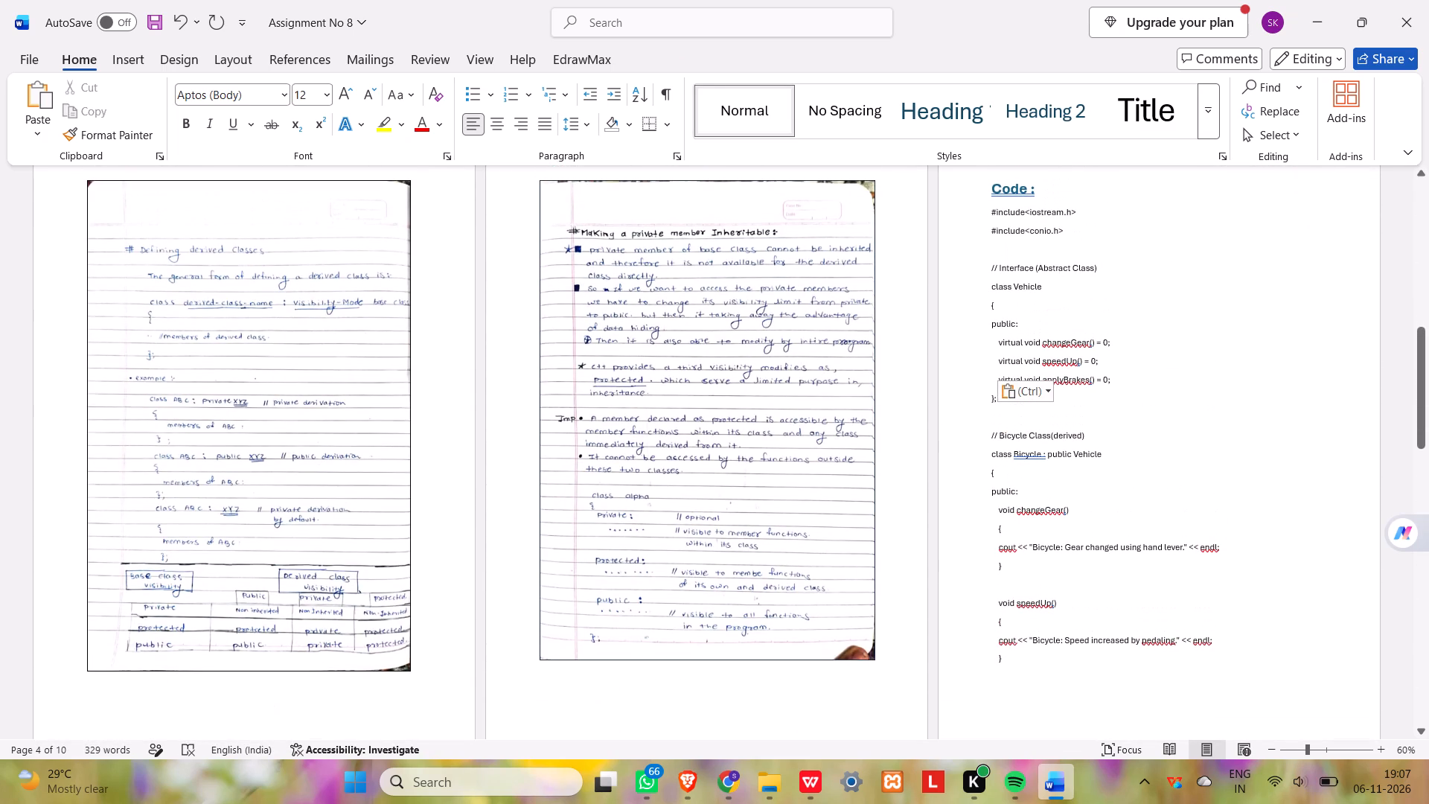
Switch to WPS Office and copy the bicycle, bike and car output picture under 5)Output.
left_click(809, 794)
scroll(657, 541, "down", 3)
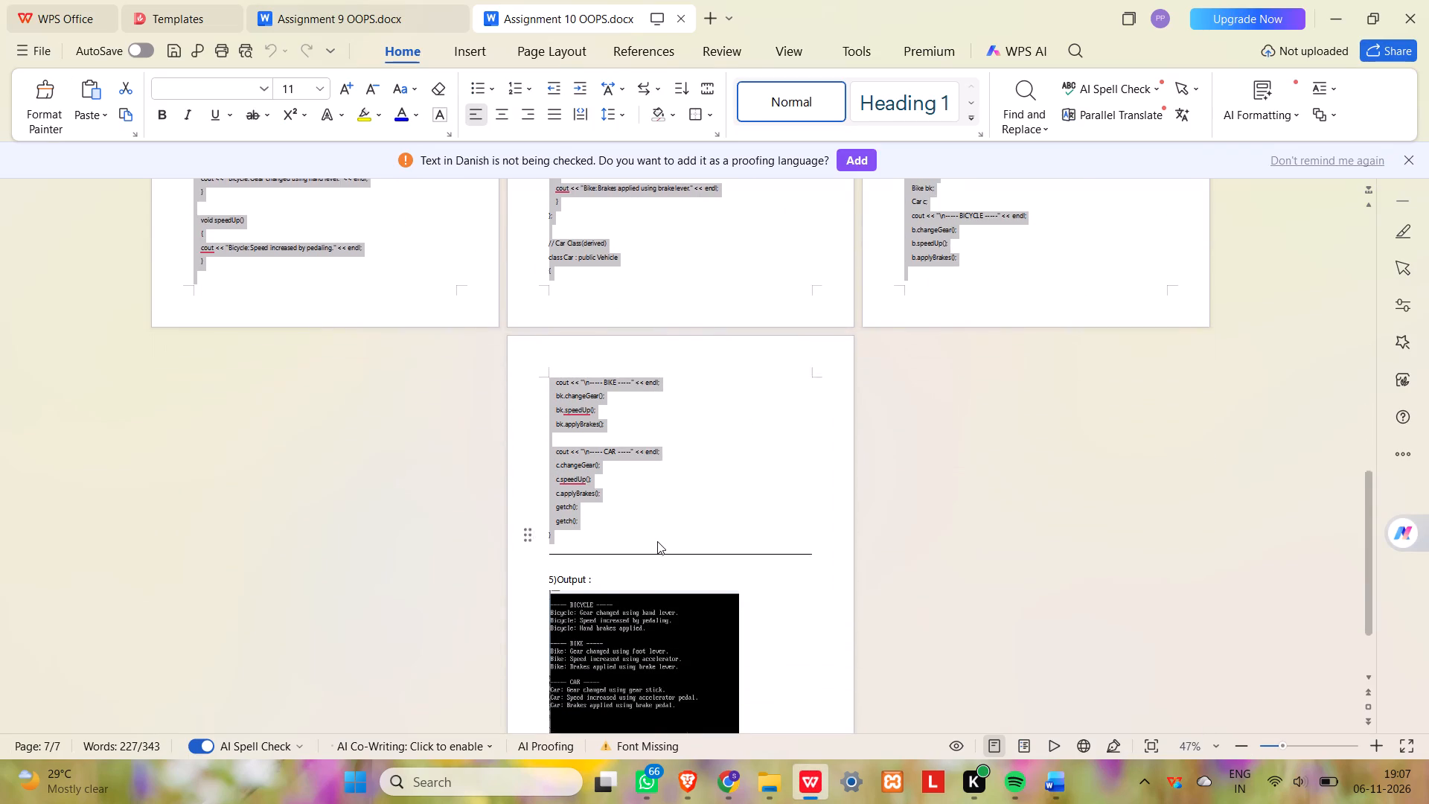
left_click(602, 673)
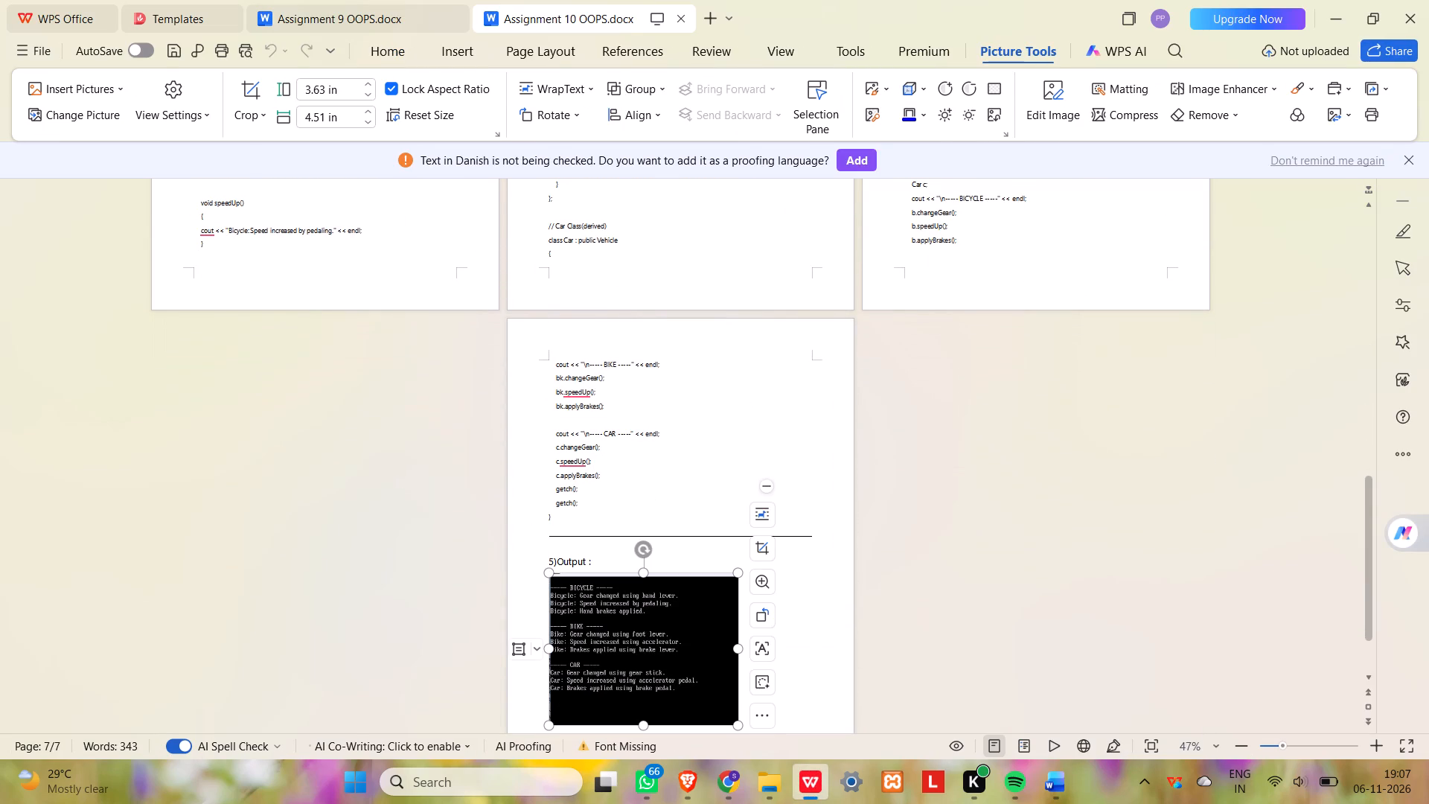
key("ctrl+c")
Switch to Word and replace the book and magazine output picture in the Output section with the copied vehicle output picture.
left_click(1068, 794)
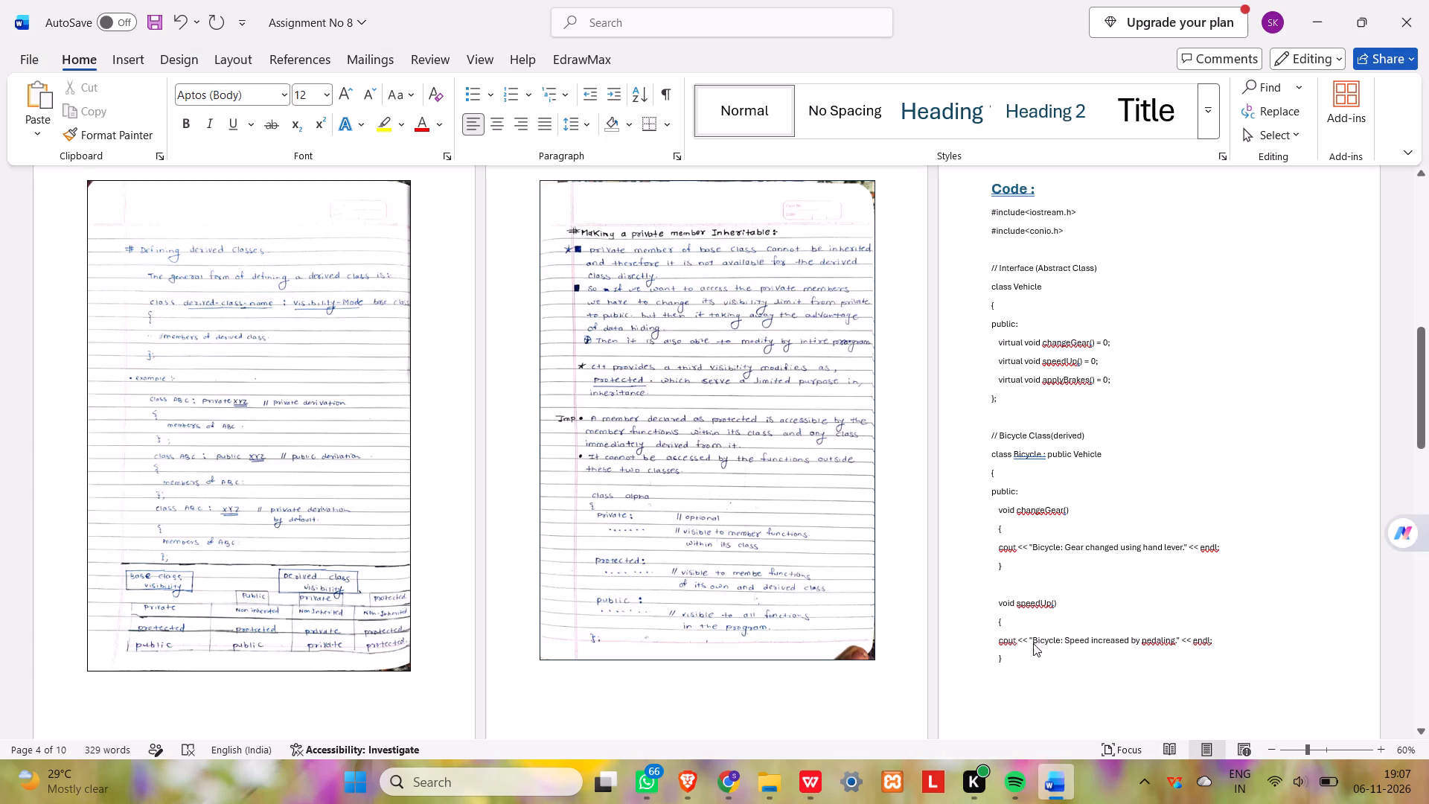
scroll(1042, 497, "down", 6)
left_click(690, 419)
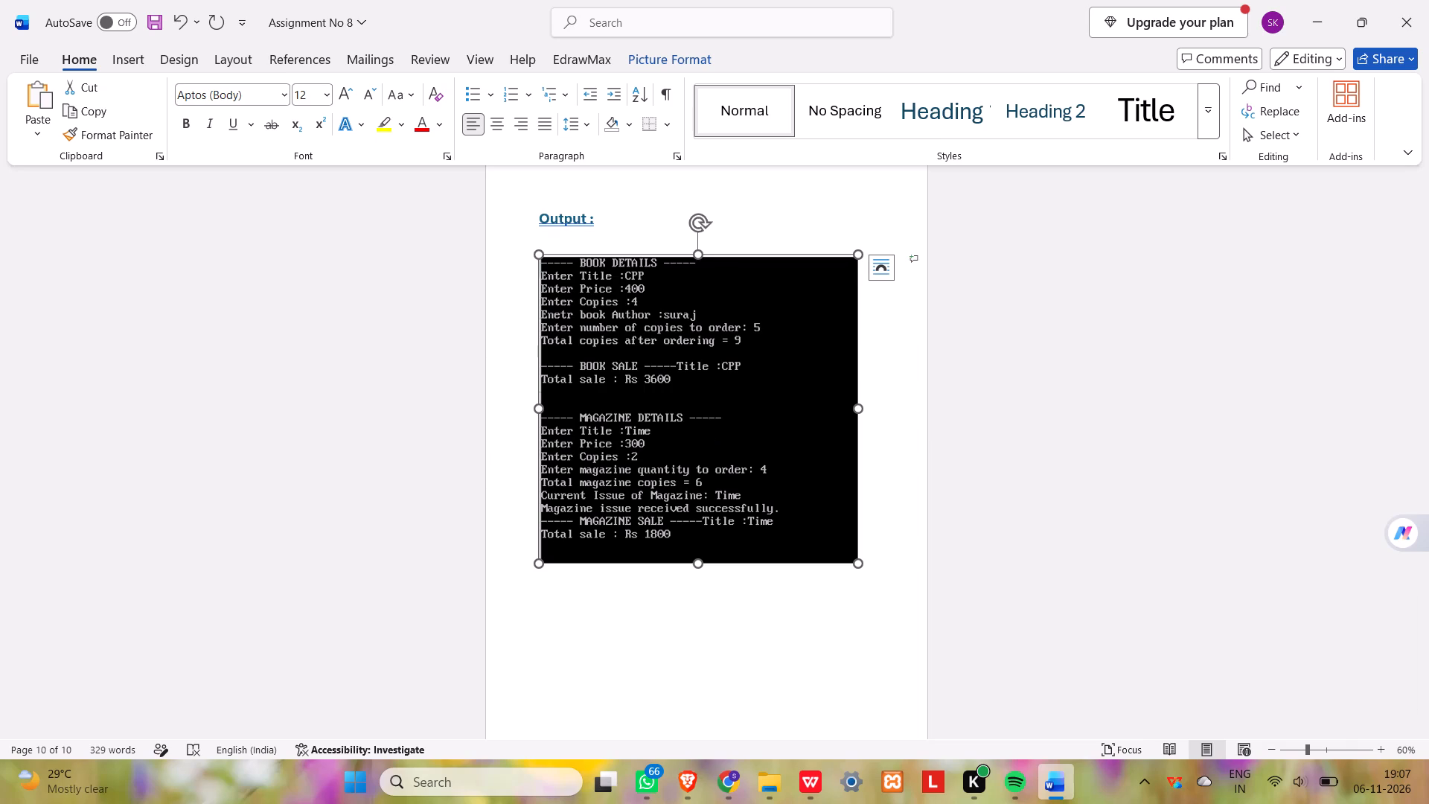
key("ctrl+v")
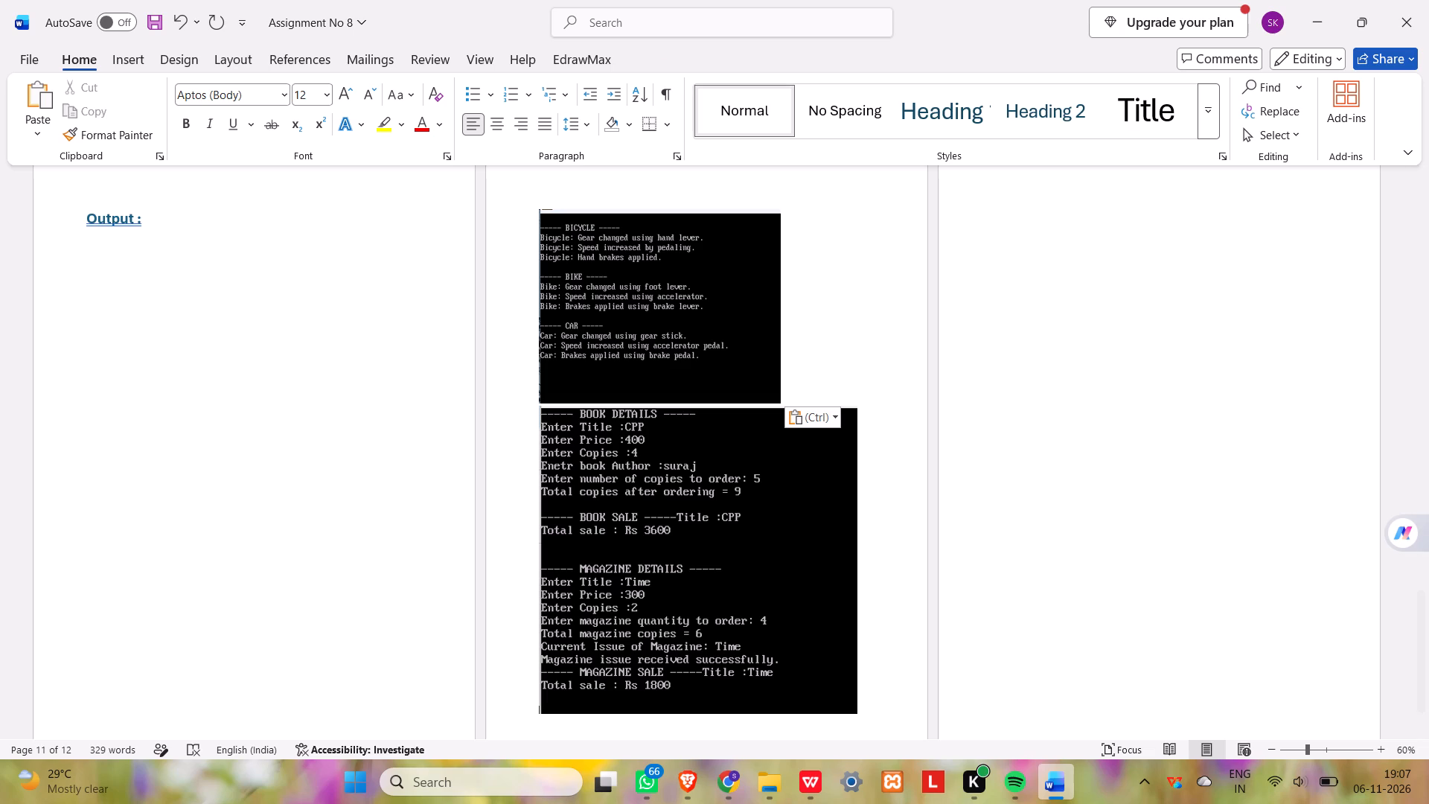
left_click(814, 459)
key("Delete")
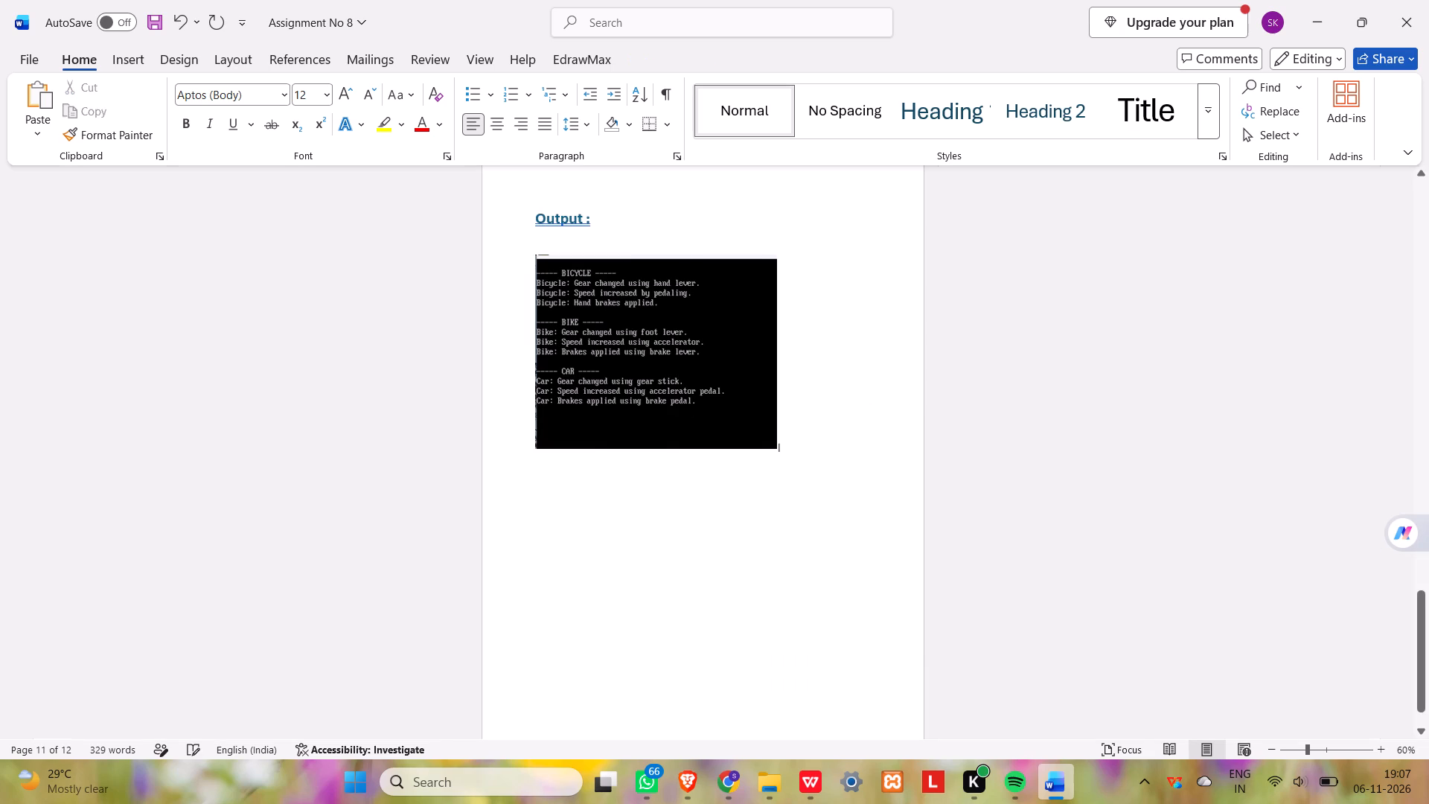
Enlarge the vehicle output picture under the Output heading proportionally to nearly the full text width.
scroll(733, 433, "up", 2)
scroll(733, 433, "down", 1)
left_click(639, 564)
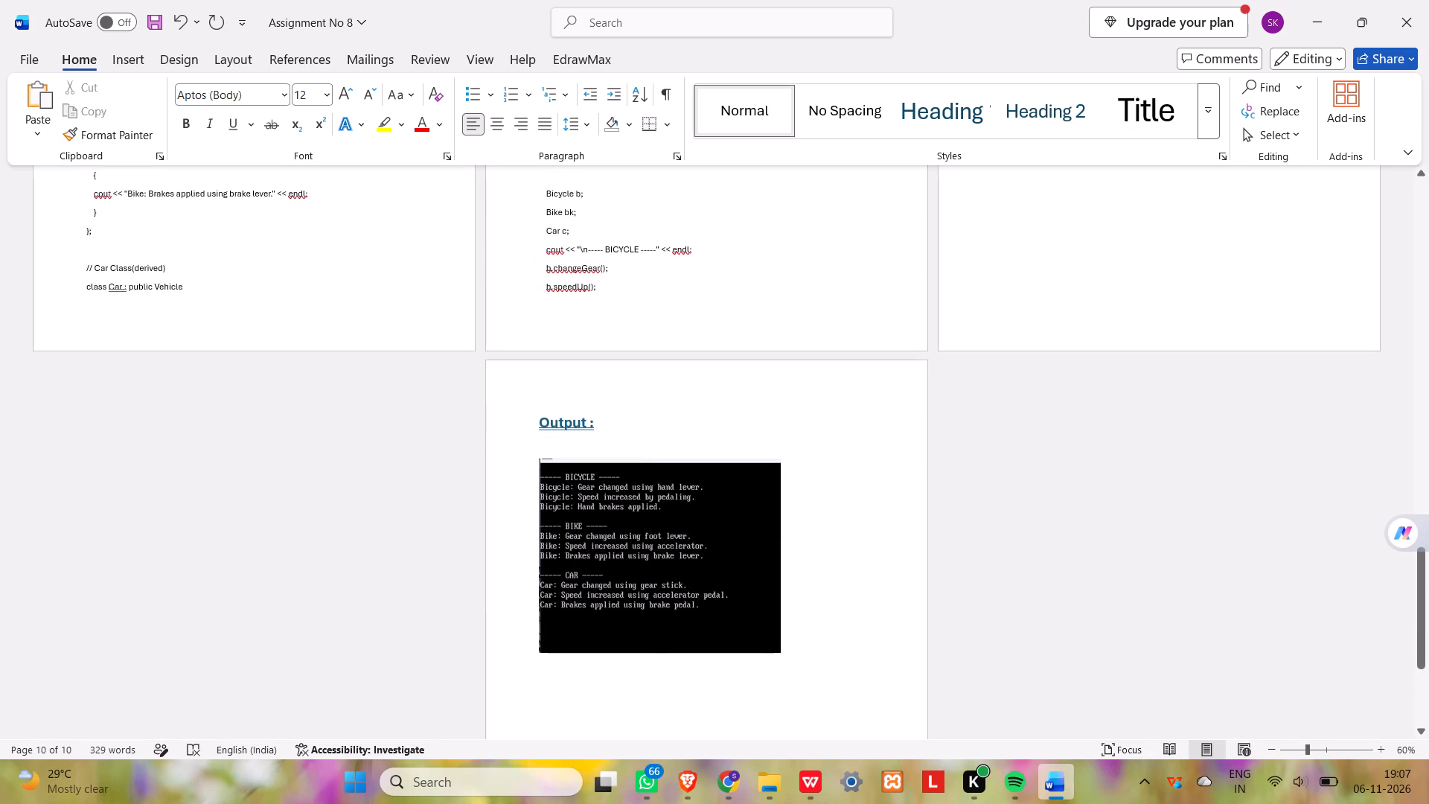
left_click_drag(784, 657, 844, 737)
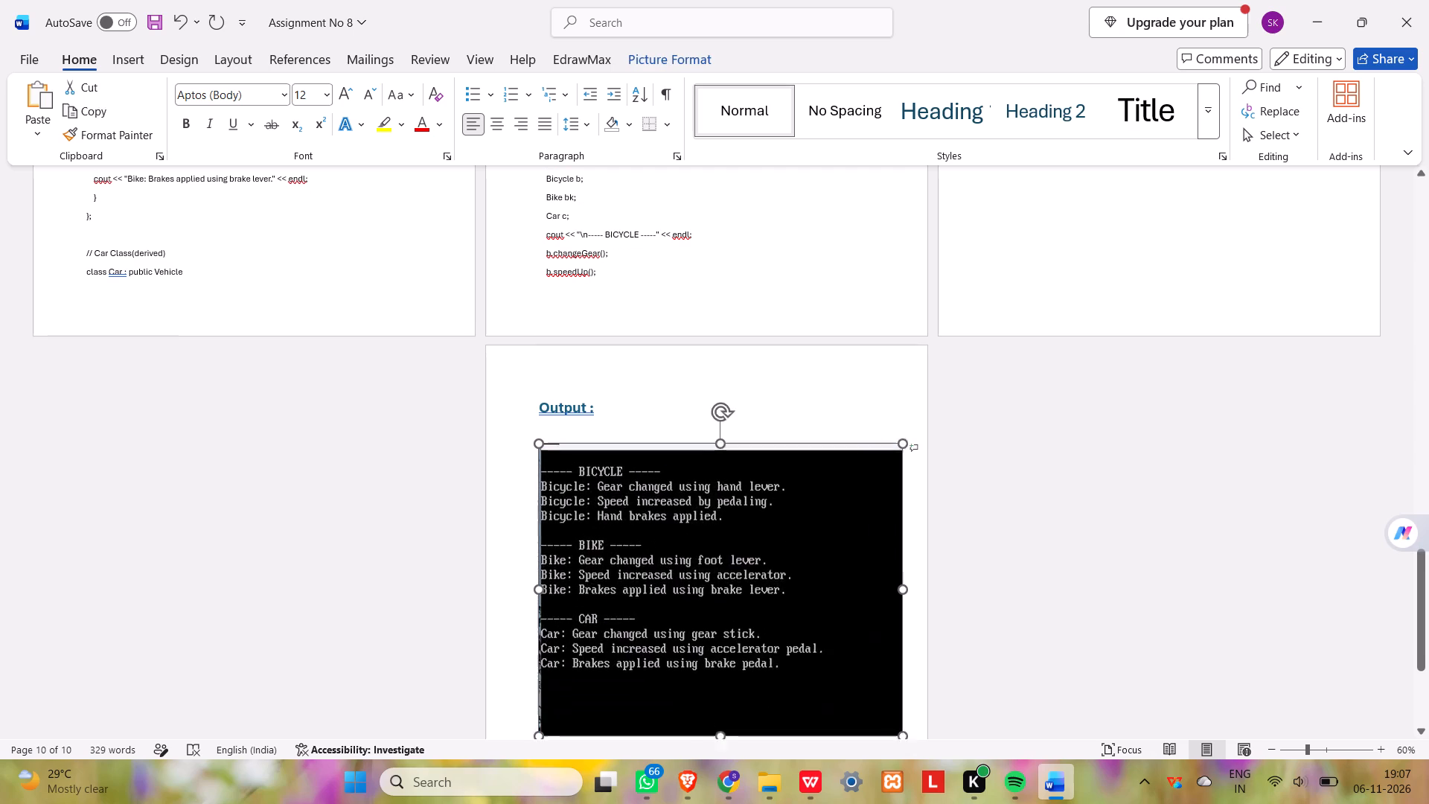
left_click_drag(844, 737, 768, 671)
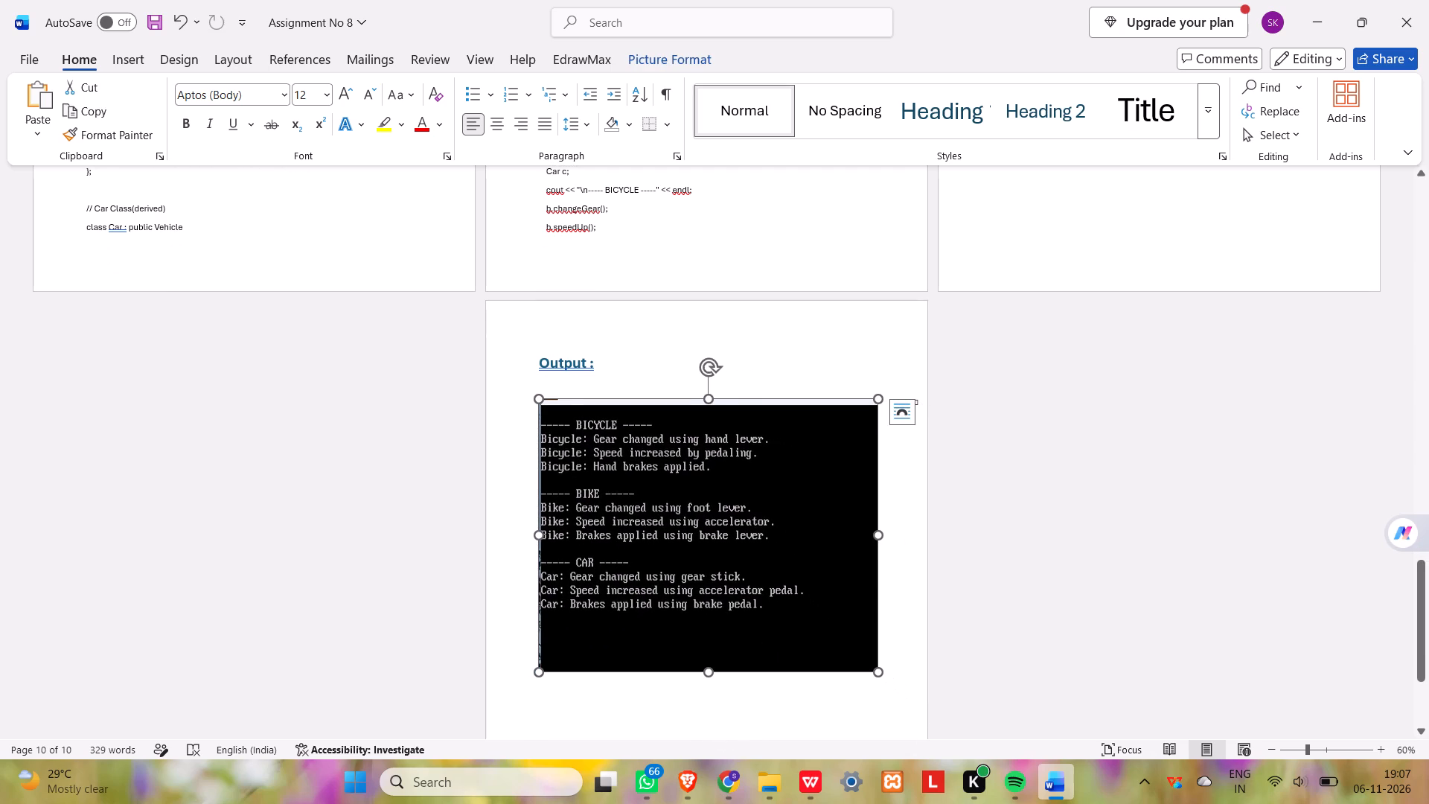
left_click(697, 537)
Switch to ChatGPT in Chrome, download the regenerated "Pure virtual function" notes image, and close the sharing window.
scroll(697, 537, "up", 7)
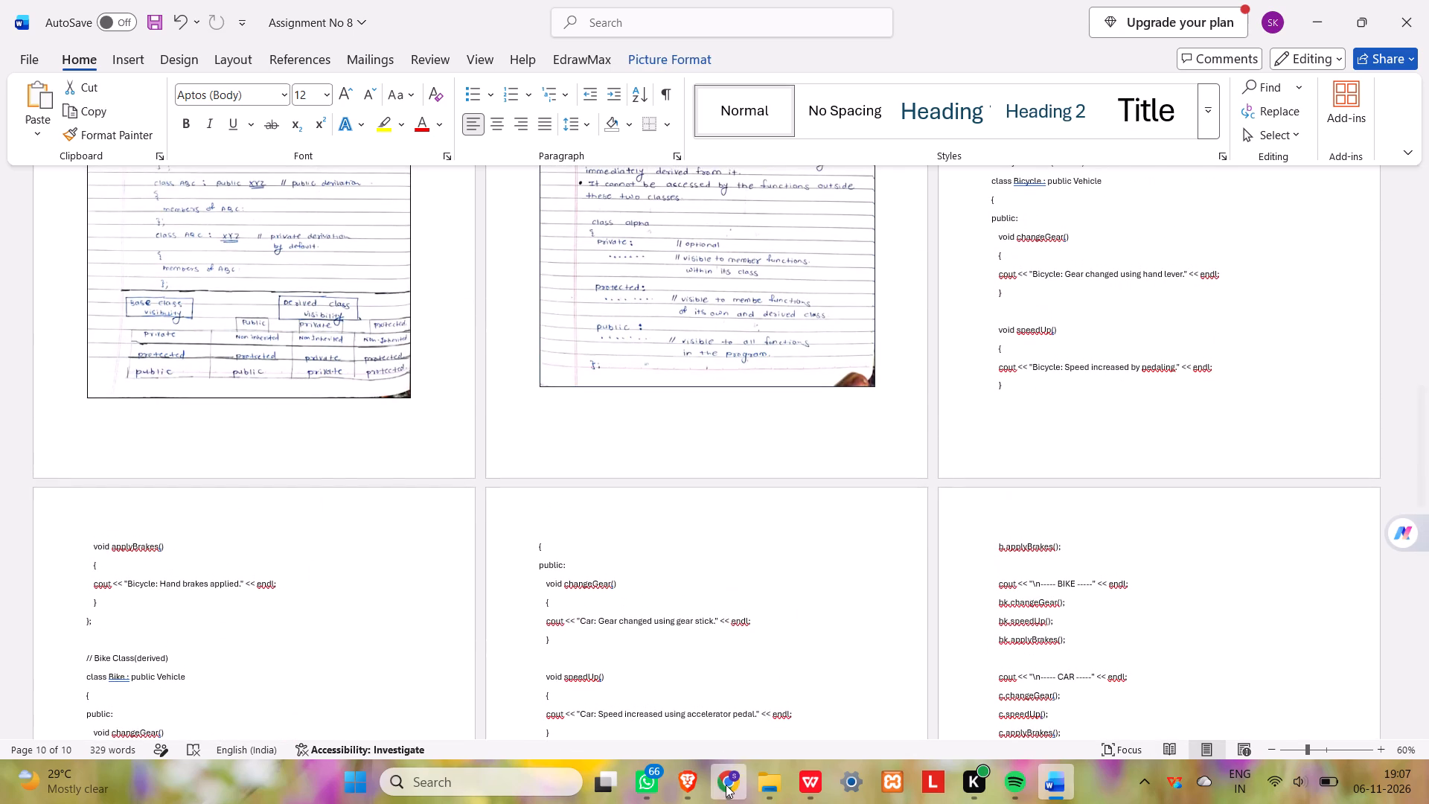
left_click(726, 785)
scroll(596, 424, "up", 1)
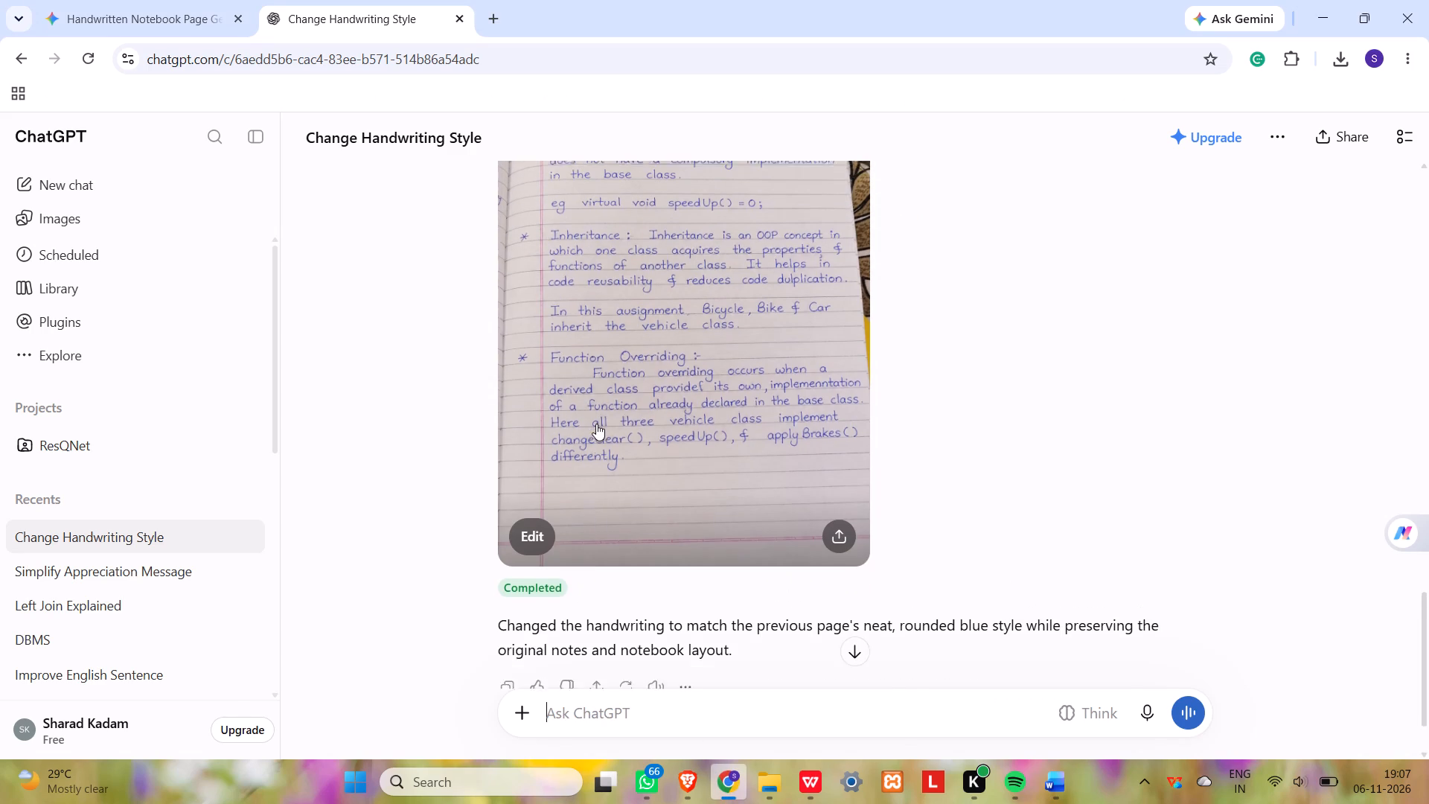
scroll(596, 424, "up", 3)
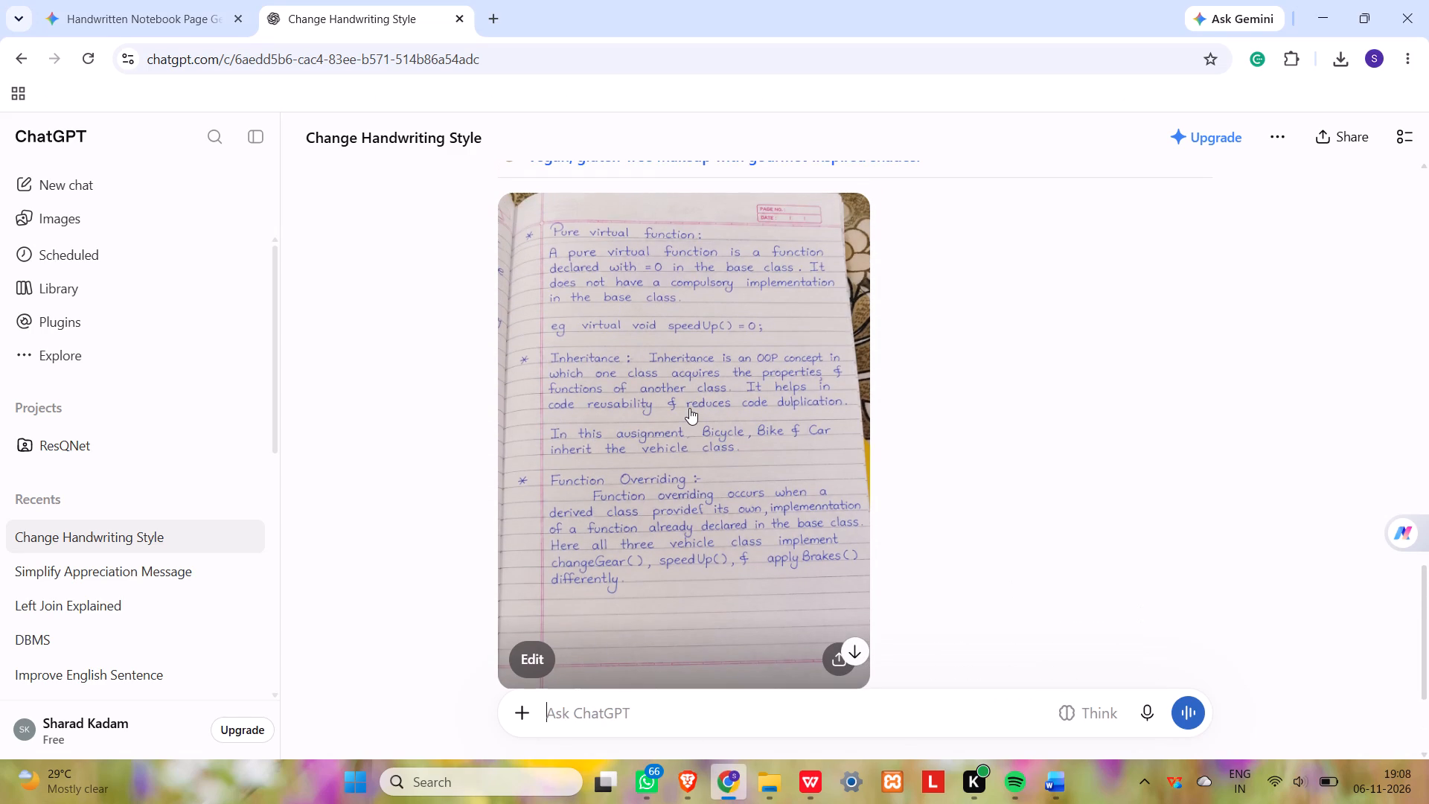
left_click(831, 666)
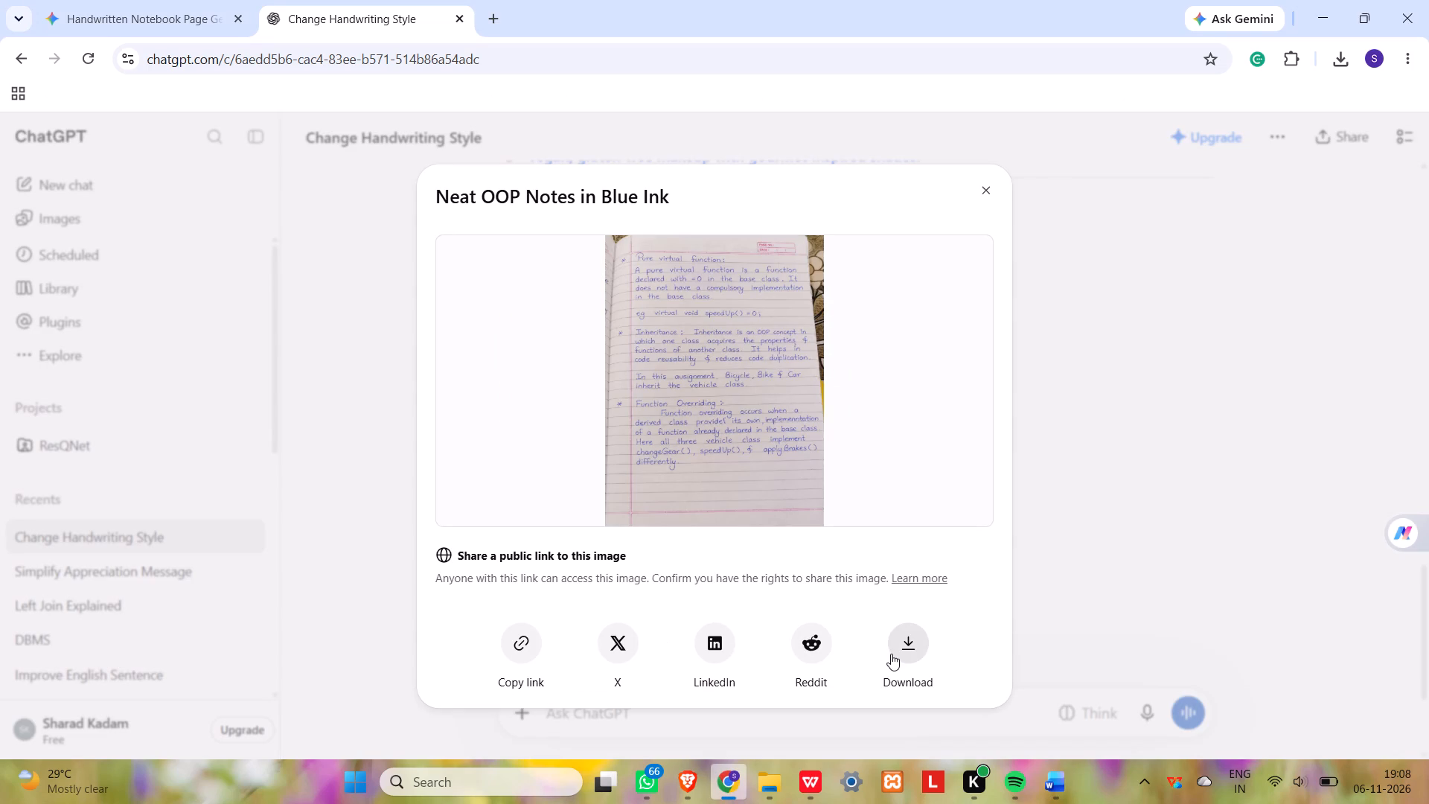
left_click(891, 654)
left_click(1116, 520)
scroll(868, 494, "down", 5)
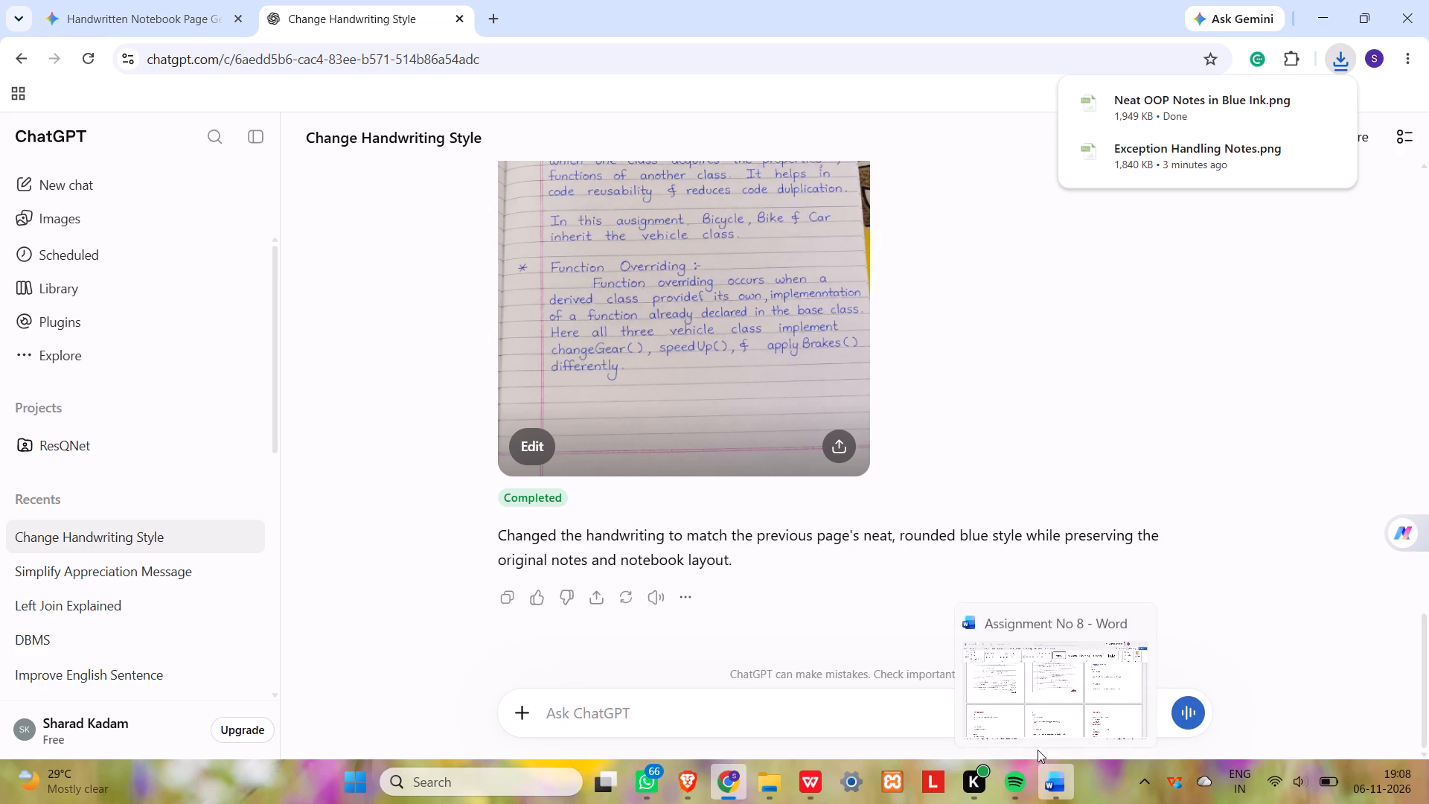
Switch to Word and delete the "Defining derived classes" notes picture from the theory section.
left_click(1012, 671)
scroll(742, 329, "up", 2)
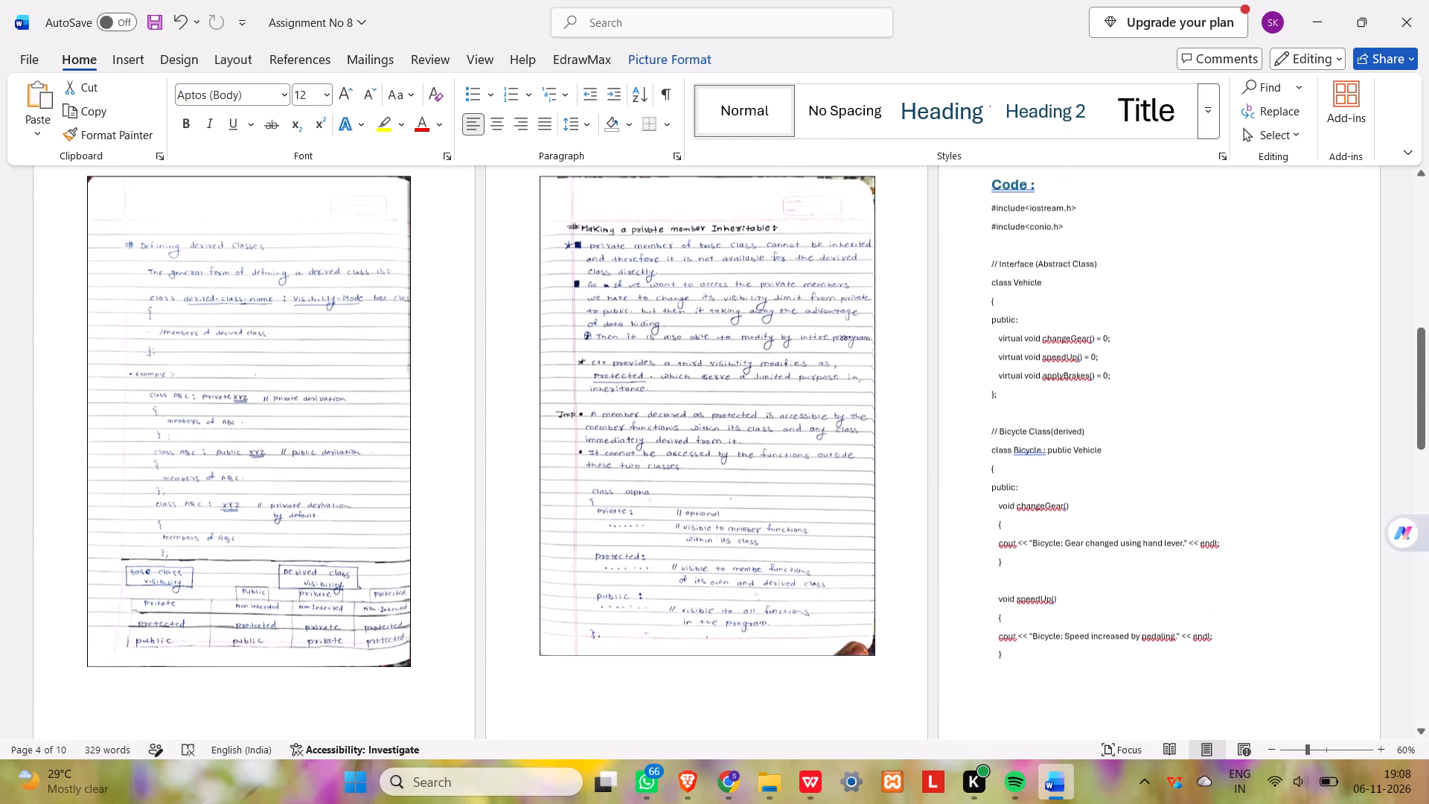
left_click(209, 366)
key("Delete")
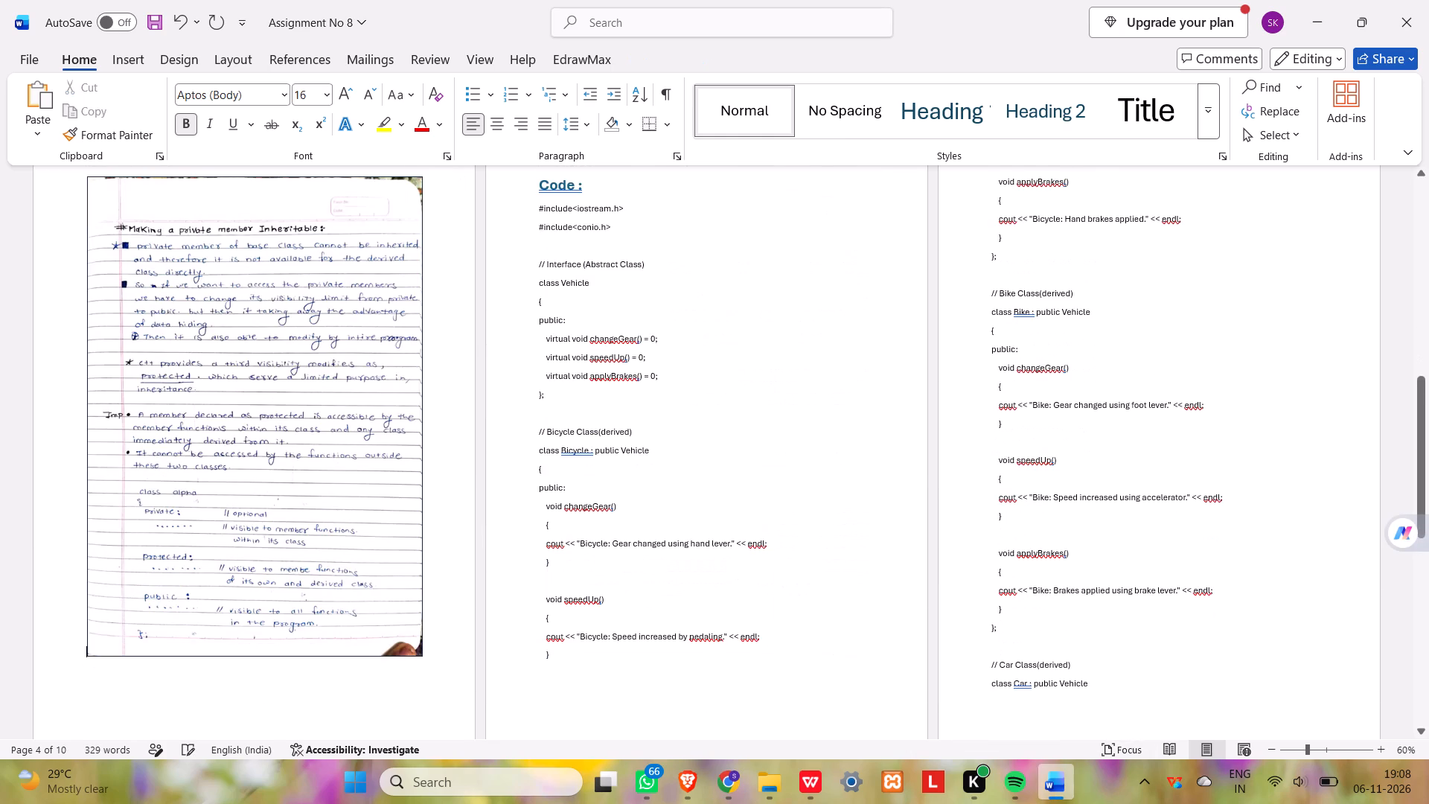
Replace the "Making a private member Inheritable" notes picture with the downloaded image "Neat OOP Notes in Blue Ink".
scroll(269, 446, "up", 2)
scroll(269, 446, "down", 1)
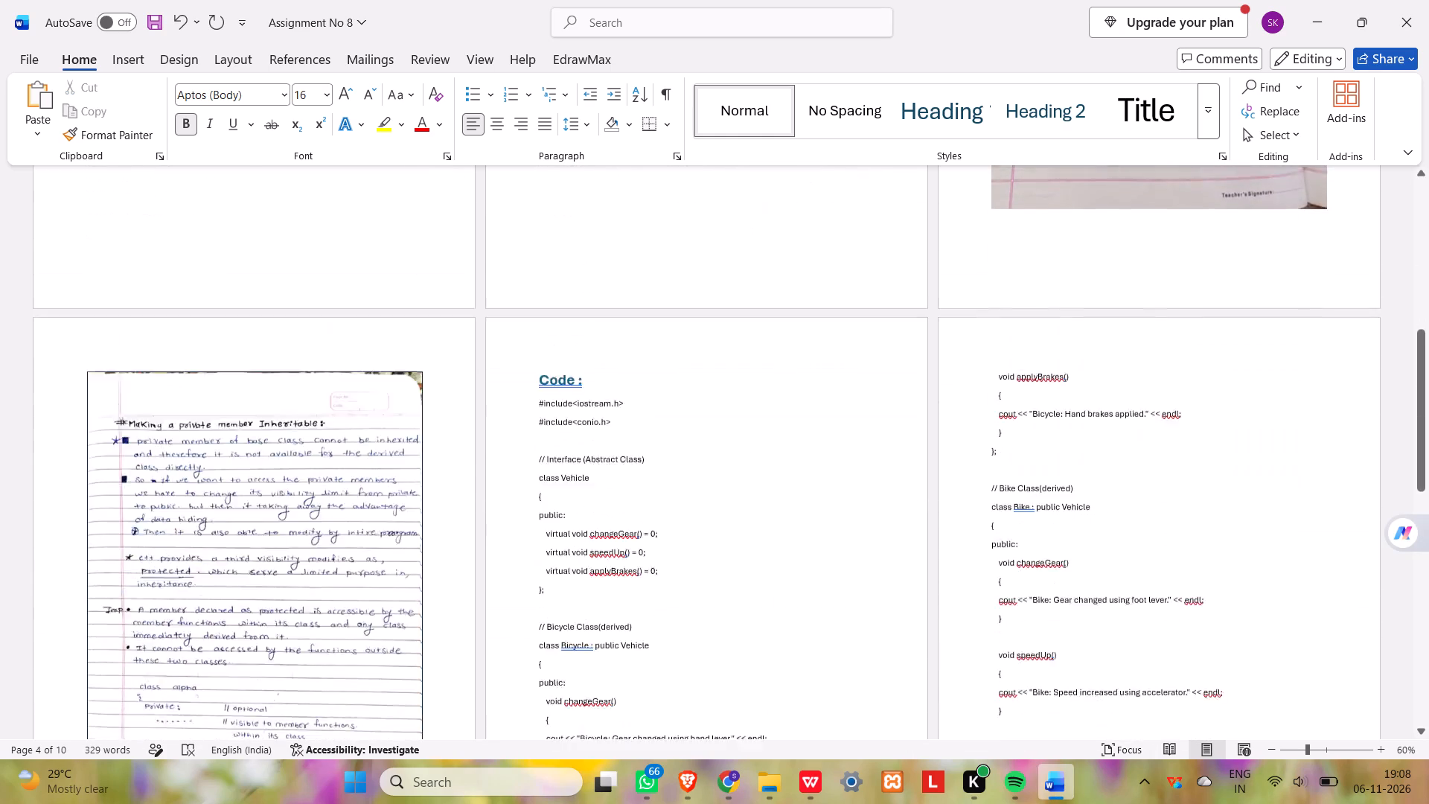
scroll(269, 446, "down", 1)
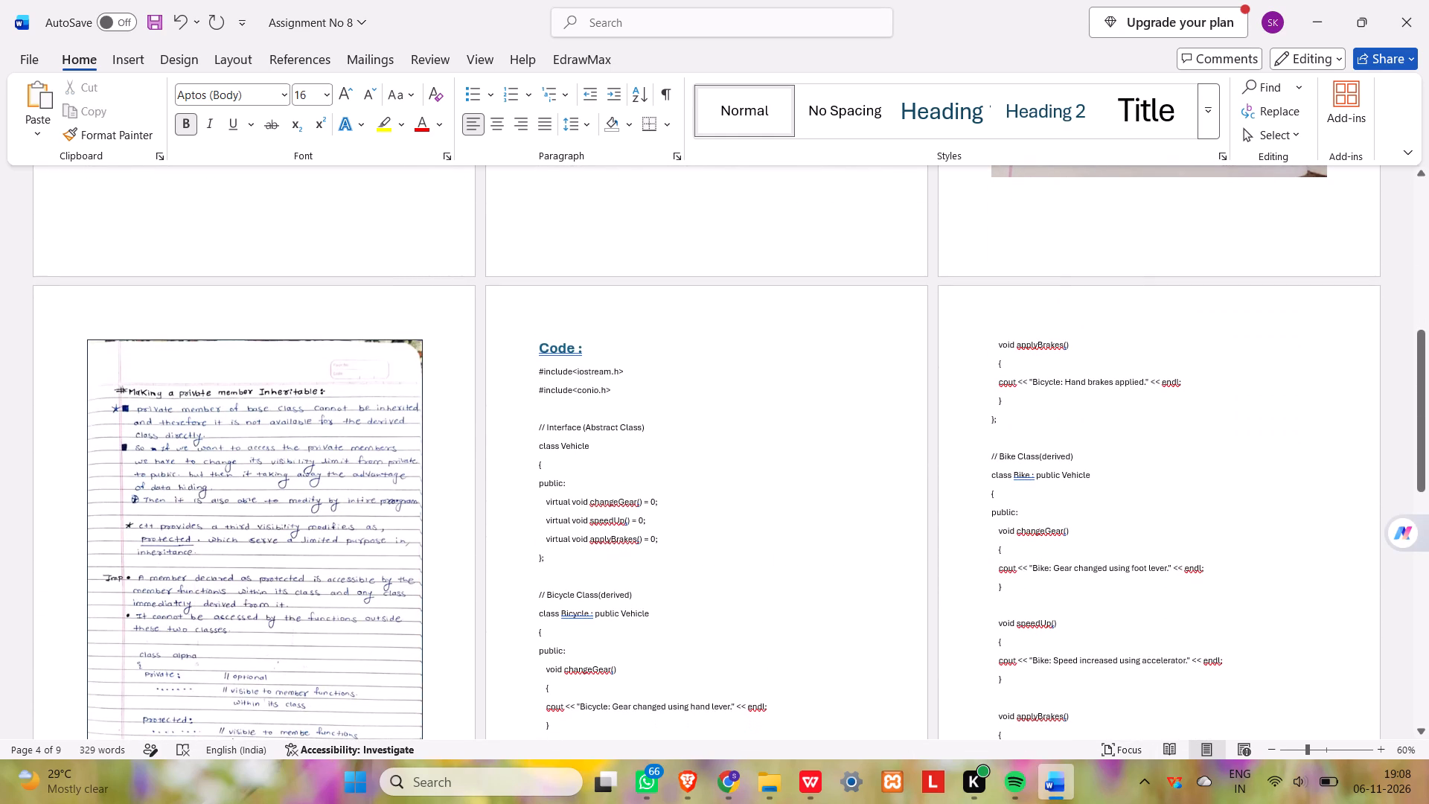
left_click(219, 469)
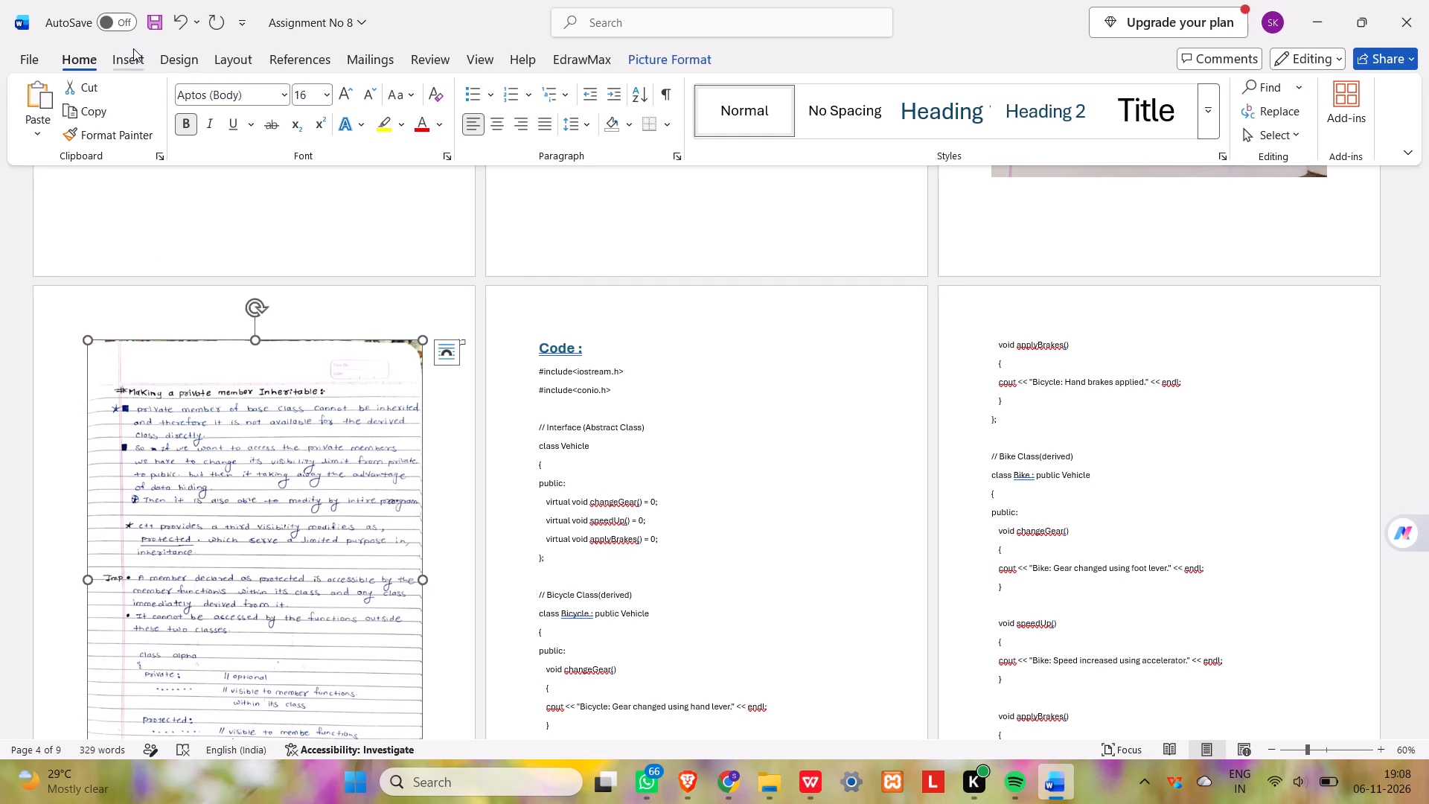
left_click(138, 60)
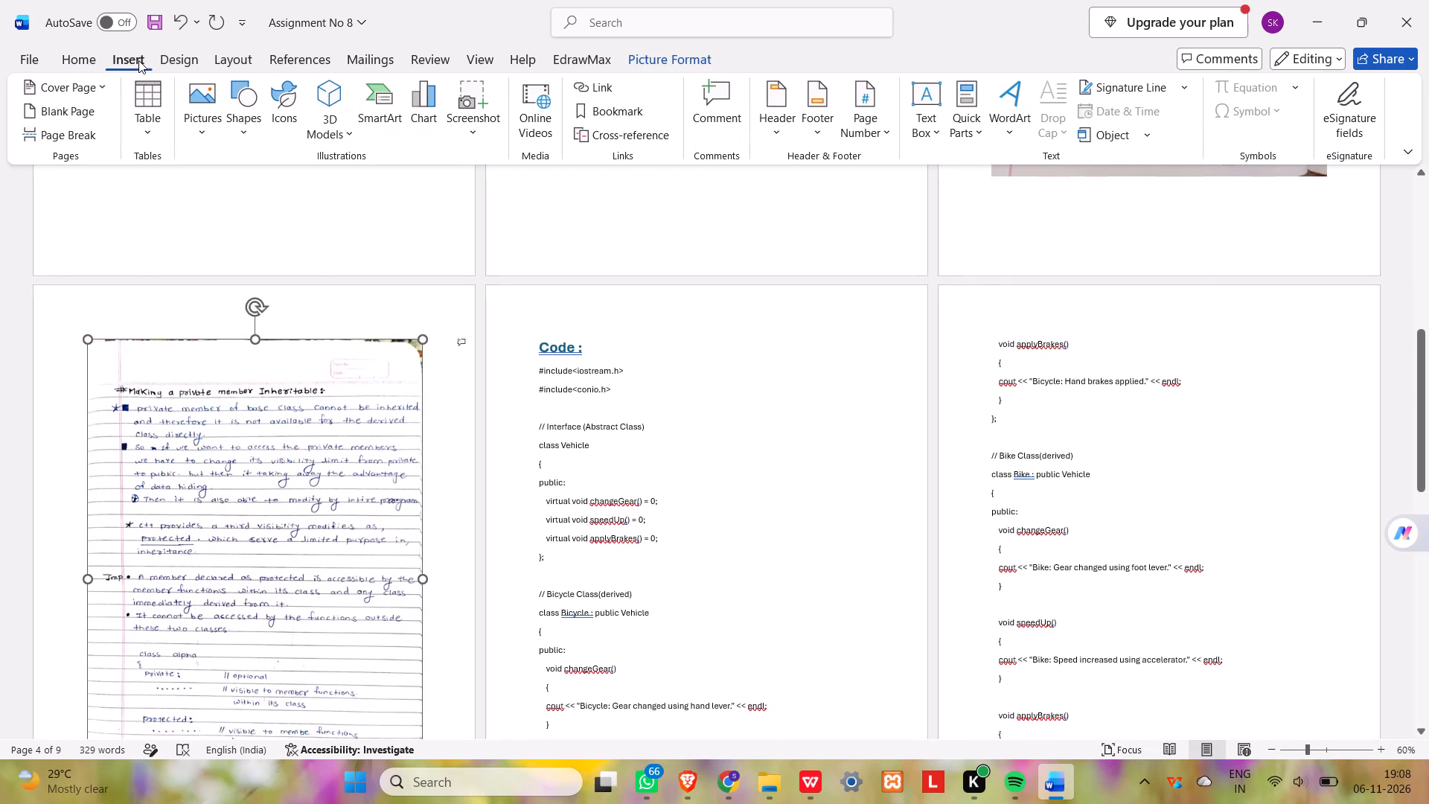
left_click(199, 121)
left_click(240, 197)
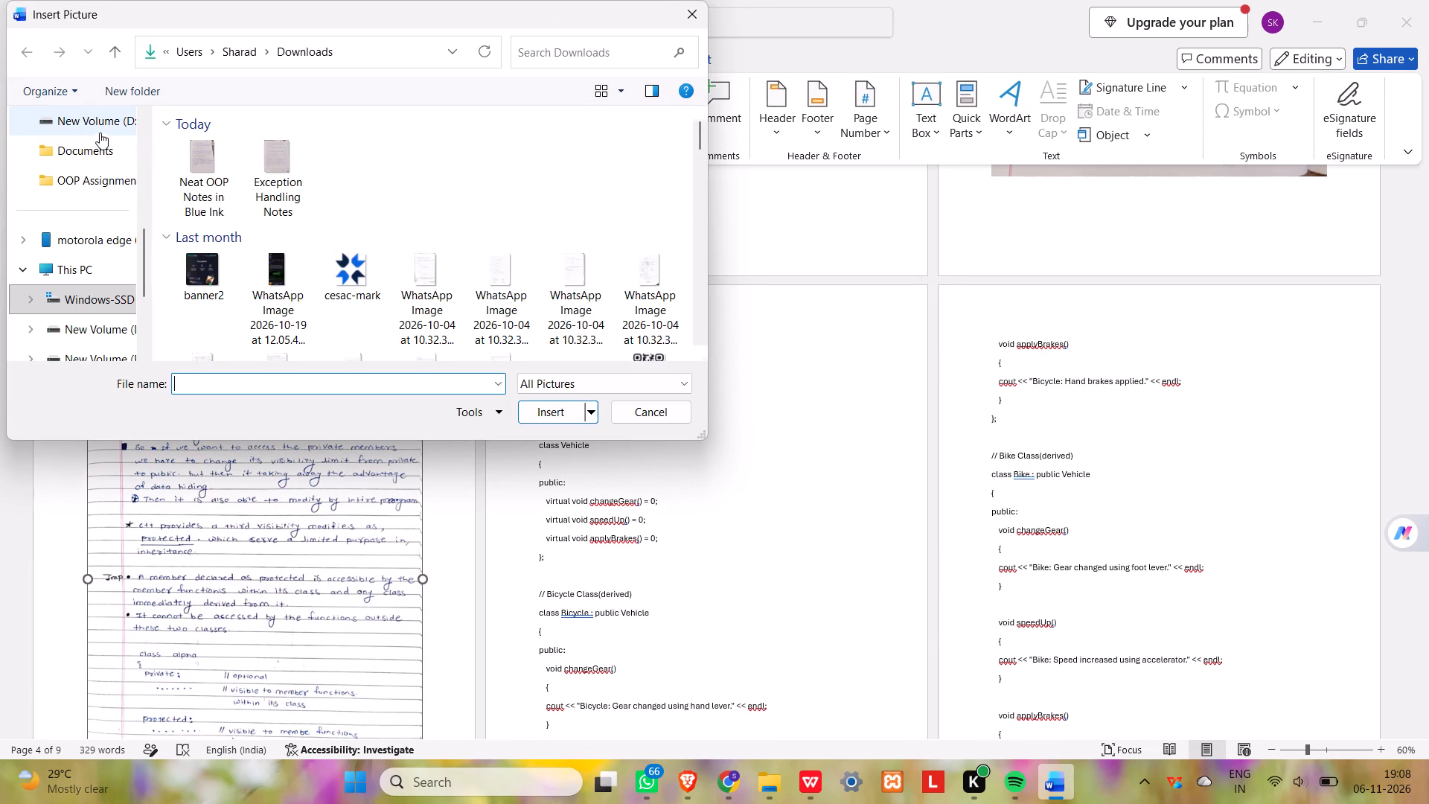
left_click(191, 186)
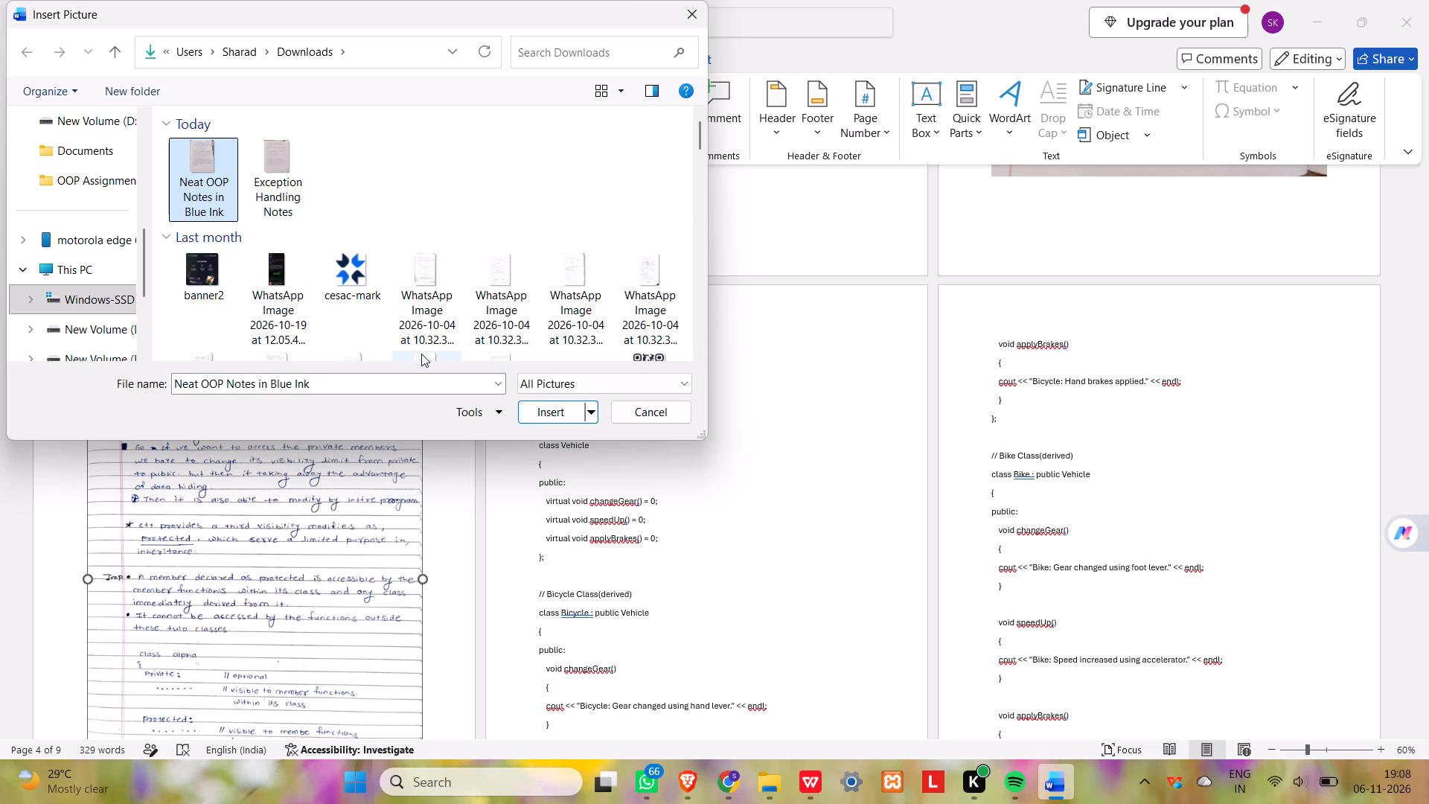
left_click(546, 415)
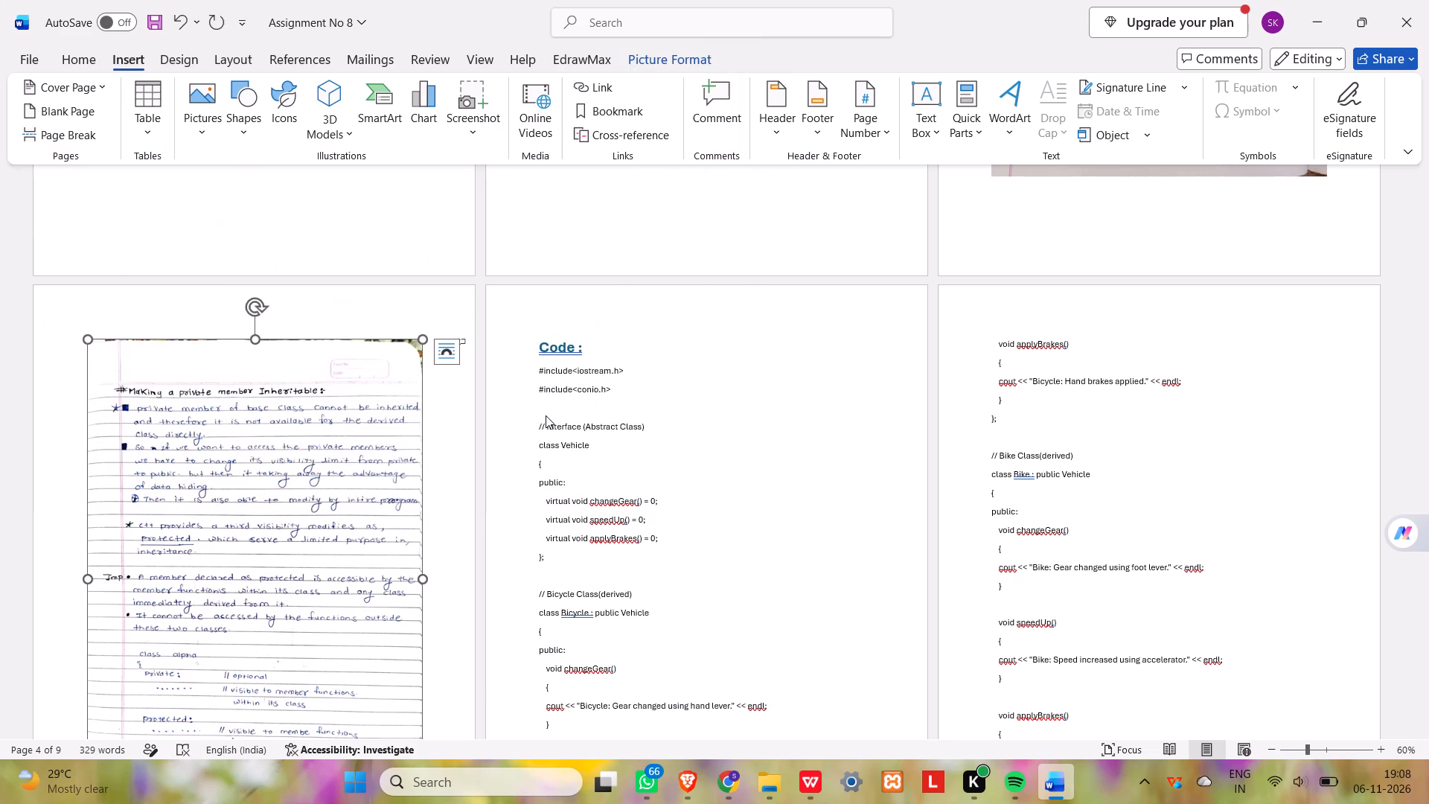
Review the document pages to check the placement of the new theory picture and the layout around it.
scroll(380, 535, "up", 5)
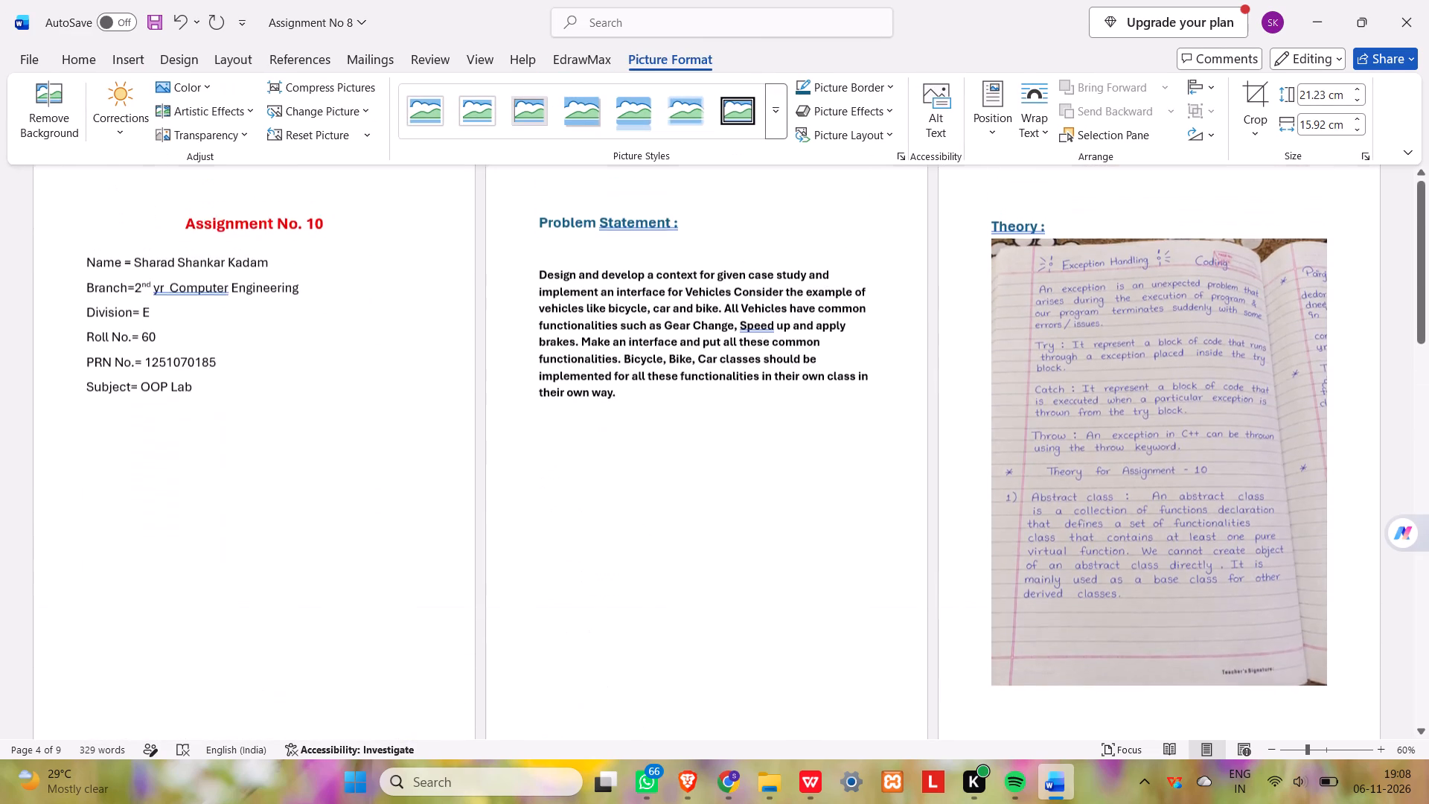
scroll(380, 535, "down", 5)
scroll(380, 535, "up", 1, "ctrl")
scroll(380, 535, "down", 2, "ctrl")
scroll(380, 535, "down", 3)
scroll(380, 535, "up", 1)
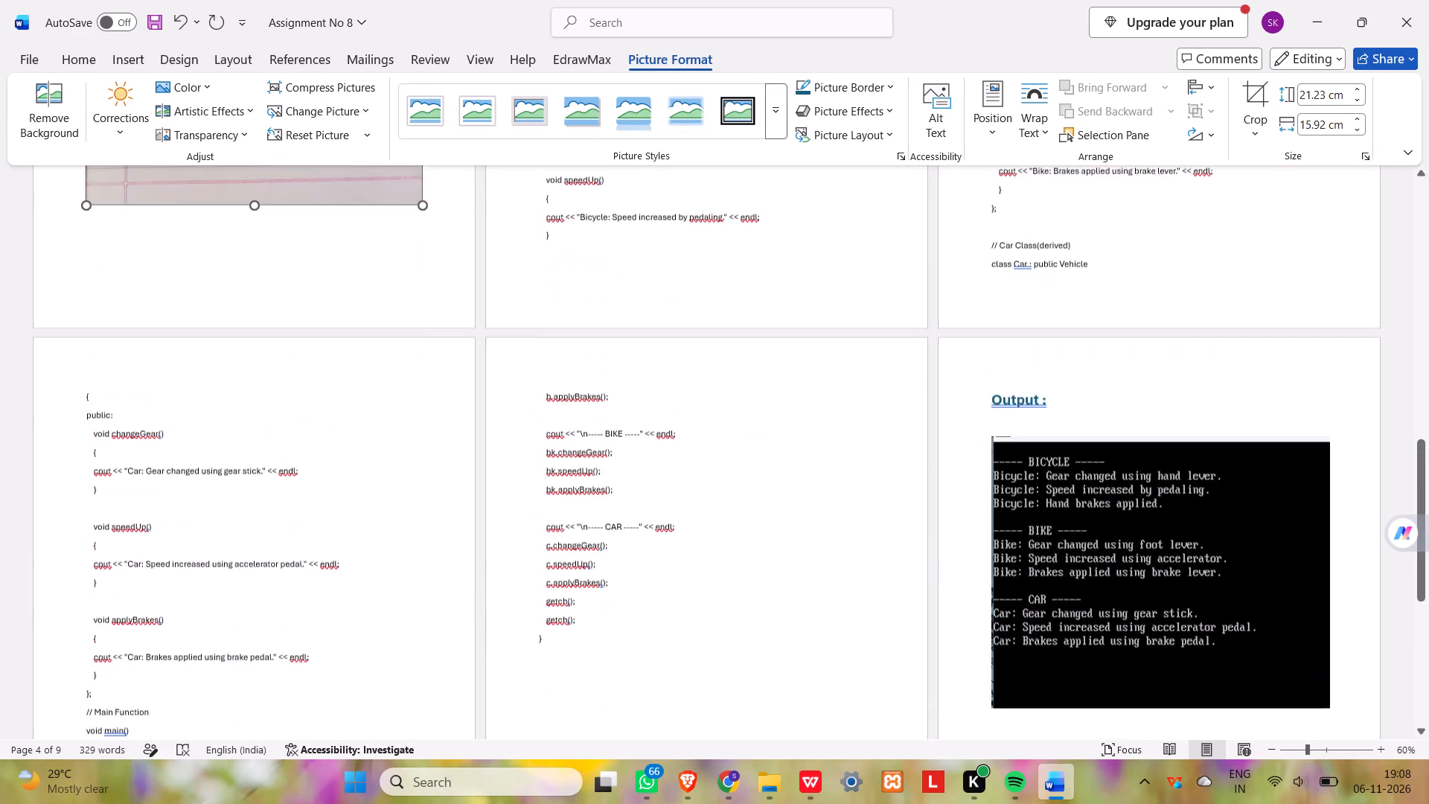
scroll(380, 535, "up", 2)
scroll(380, 535, "down", 4)
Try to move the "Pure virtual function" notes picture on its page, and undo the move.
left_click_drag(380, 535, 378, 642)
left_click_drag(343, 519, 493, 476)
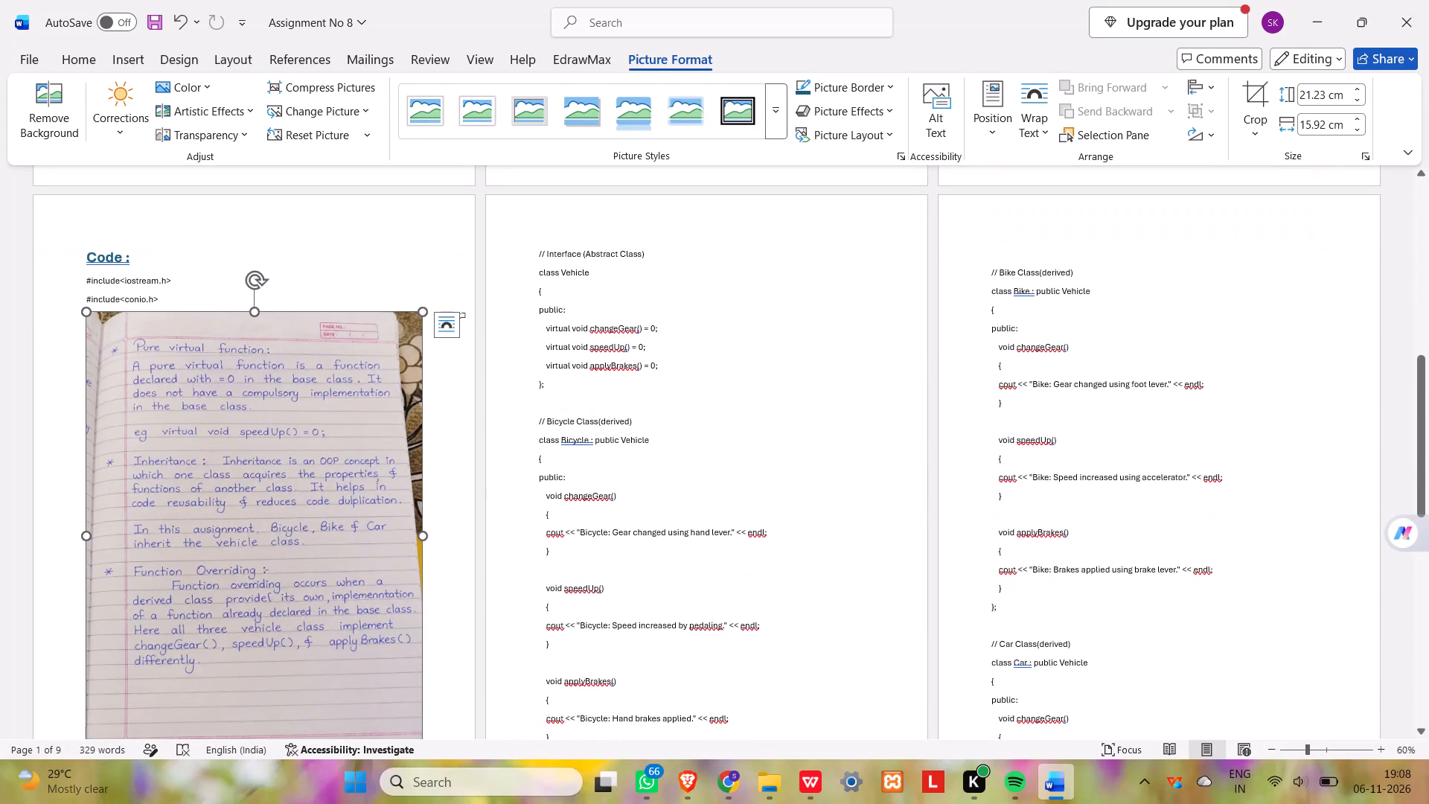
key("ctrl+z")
Review the title, problem statement, theory and code pages to check their layout.
scroll(301, 447, "up", 1)
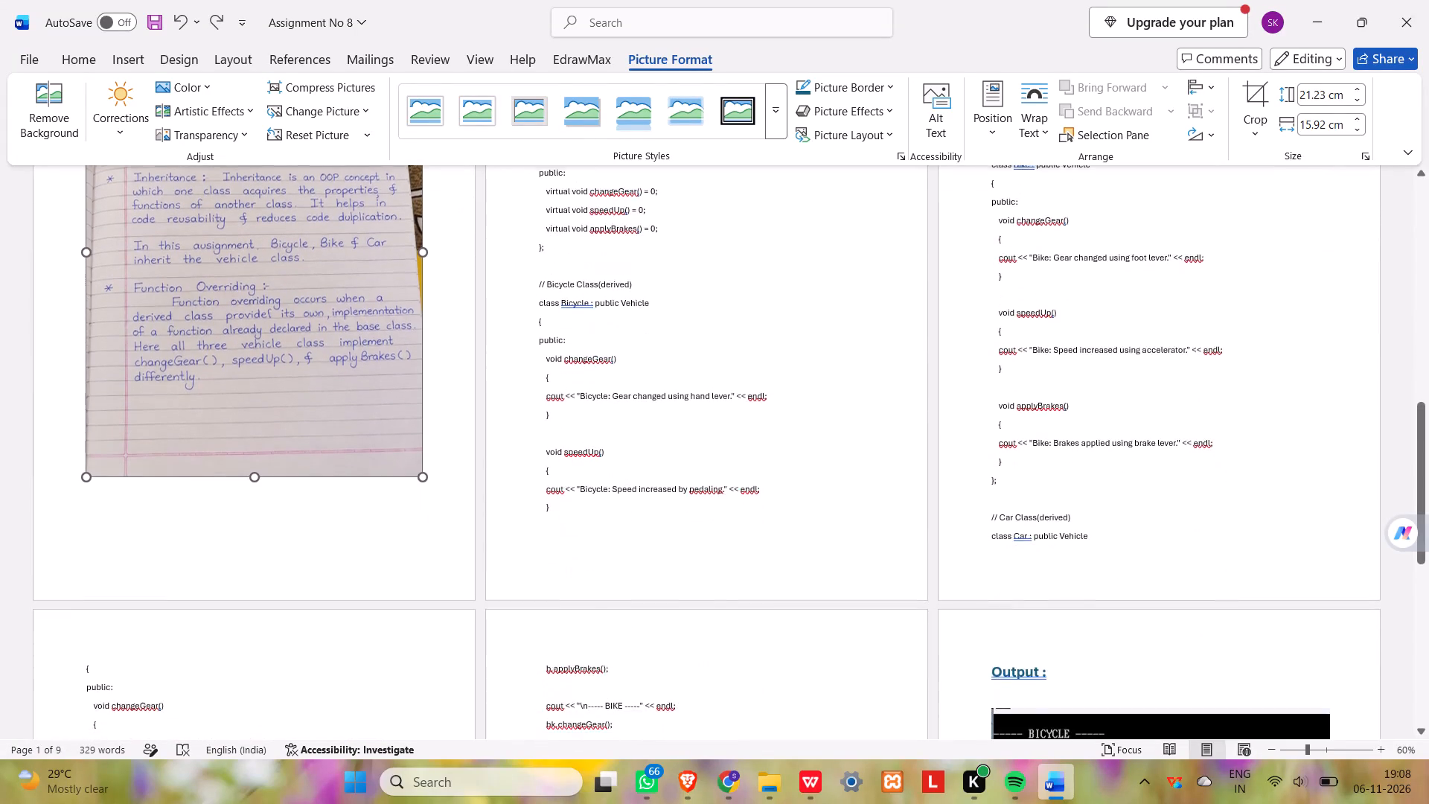
scroll(301, 447, "up", 6)
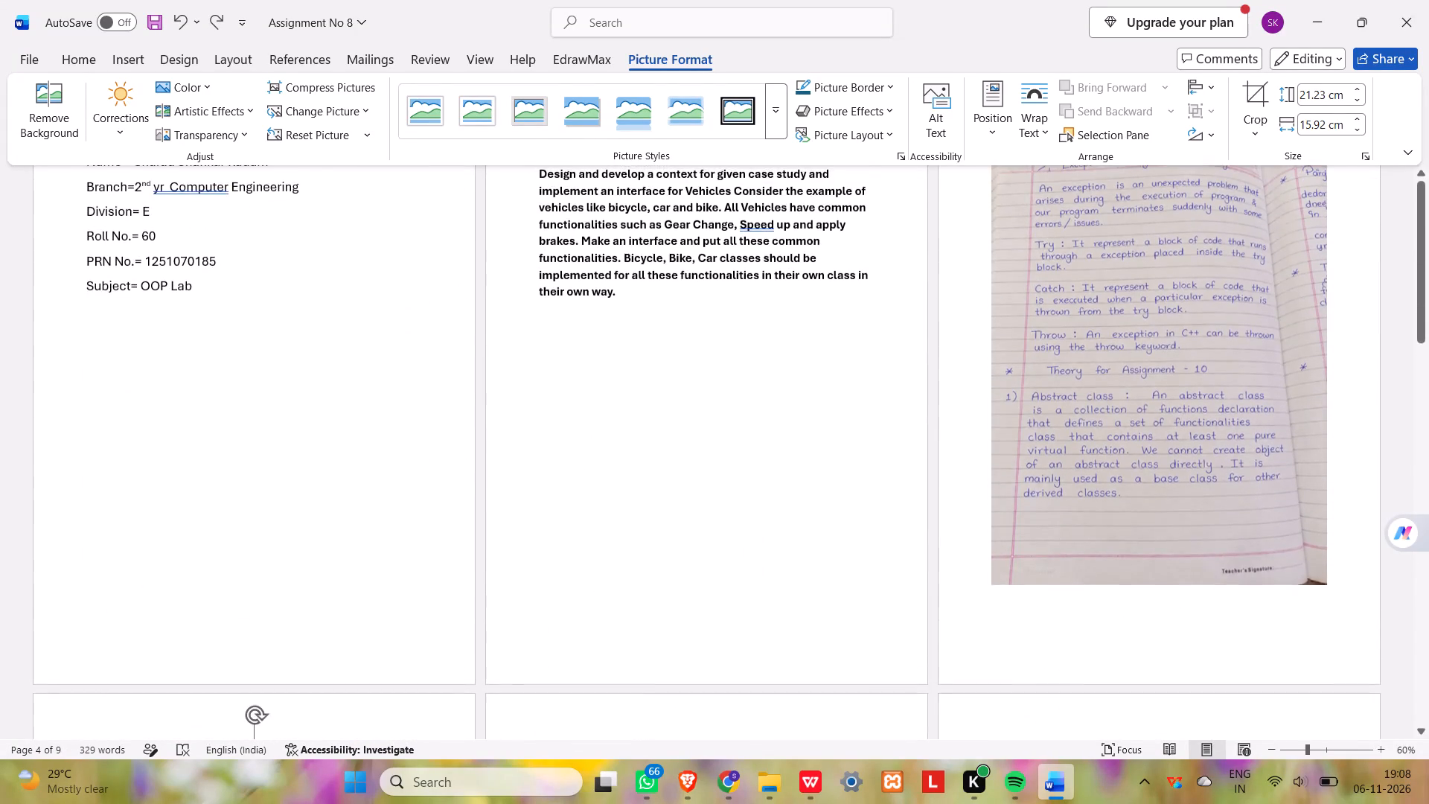
scroll(301, 447, "down", 9)
scroll(301, 447, "up", 4)
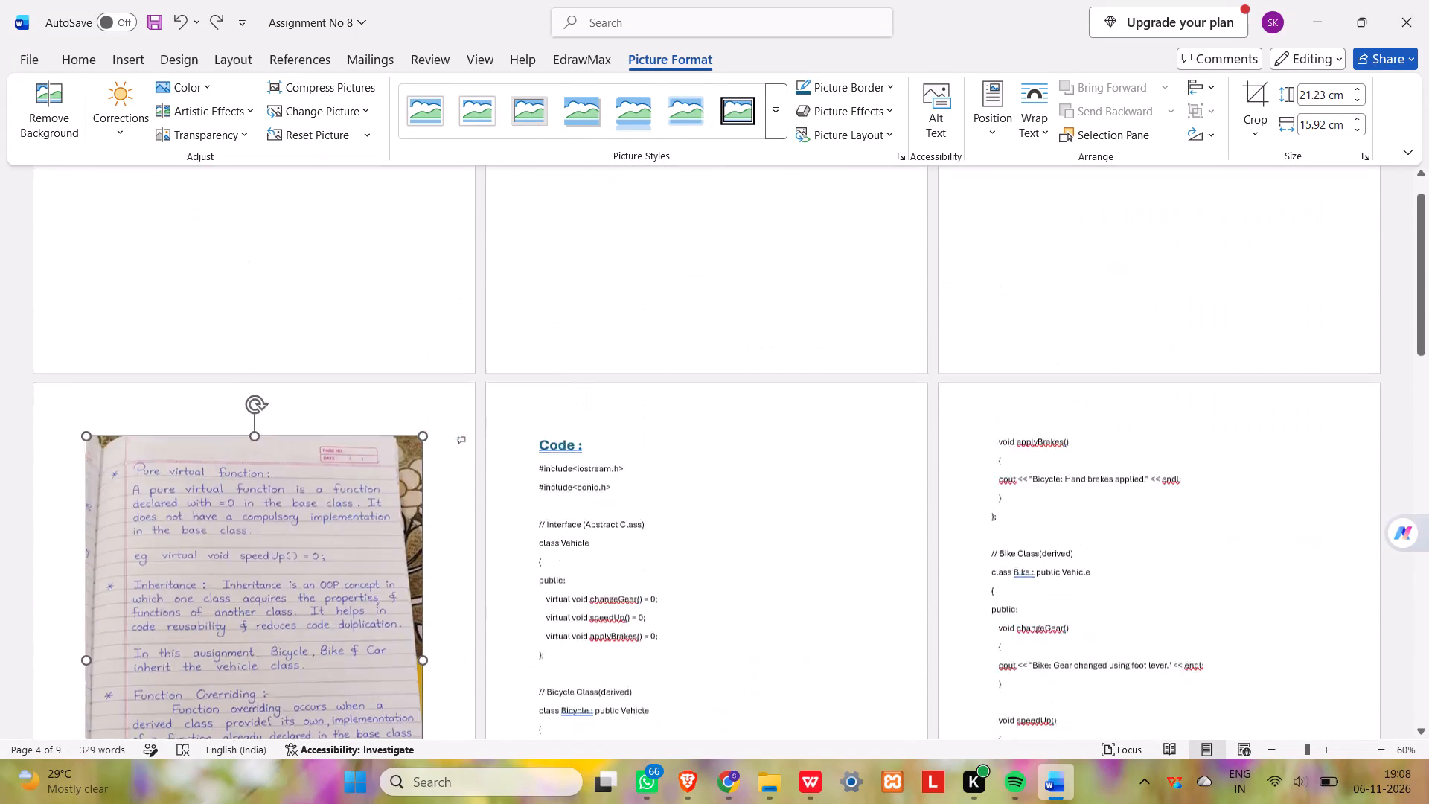
scroll(301, 447, "up", 2)
scroll(301, 447, "down", 1)
scroll(301, 447, "up", 2)
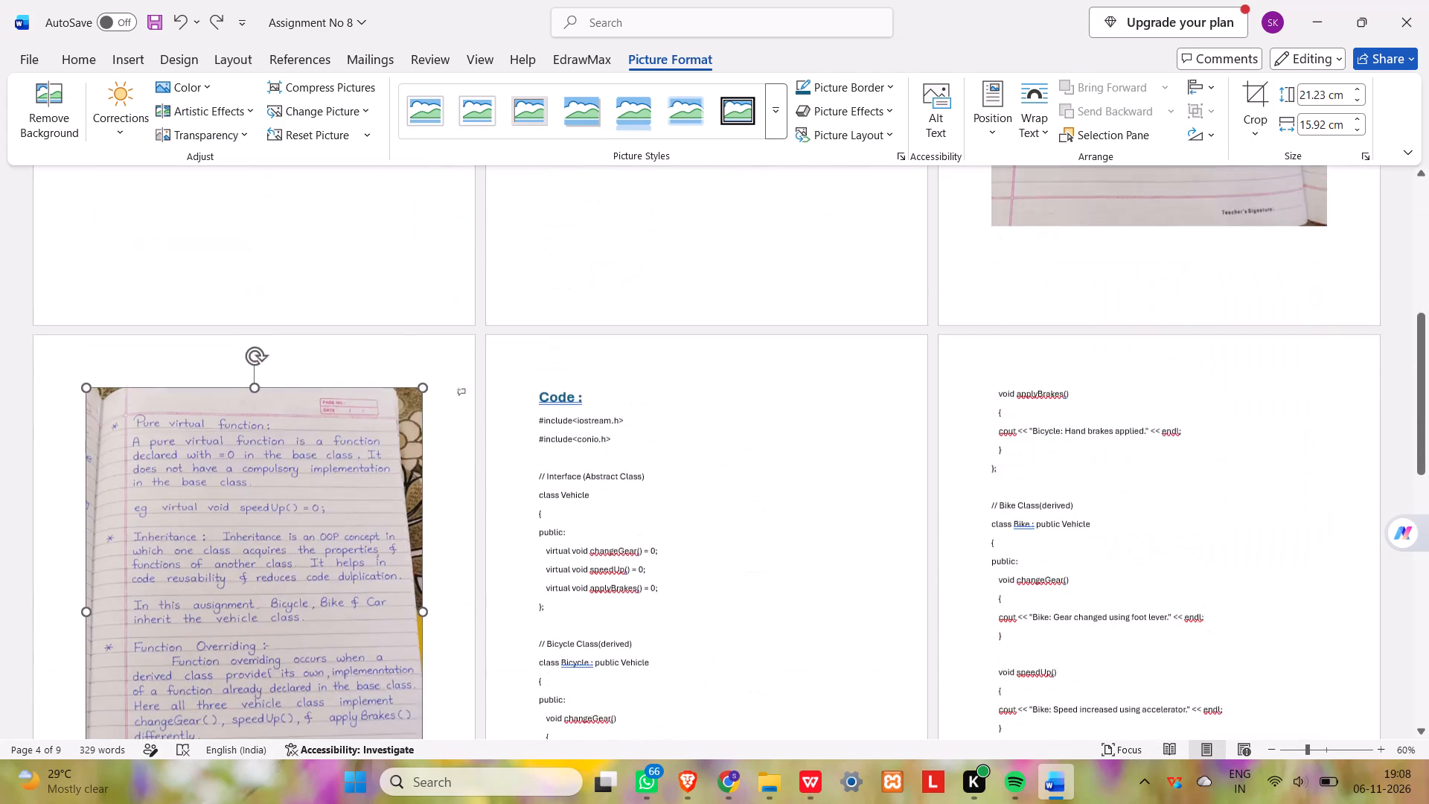
scroll(301, 447, "up", 1)
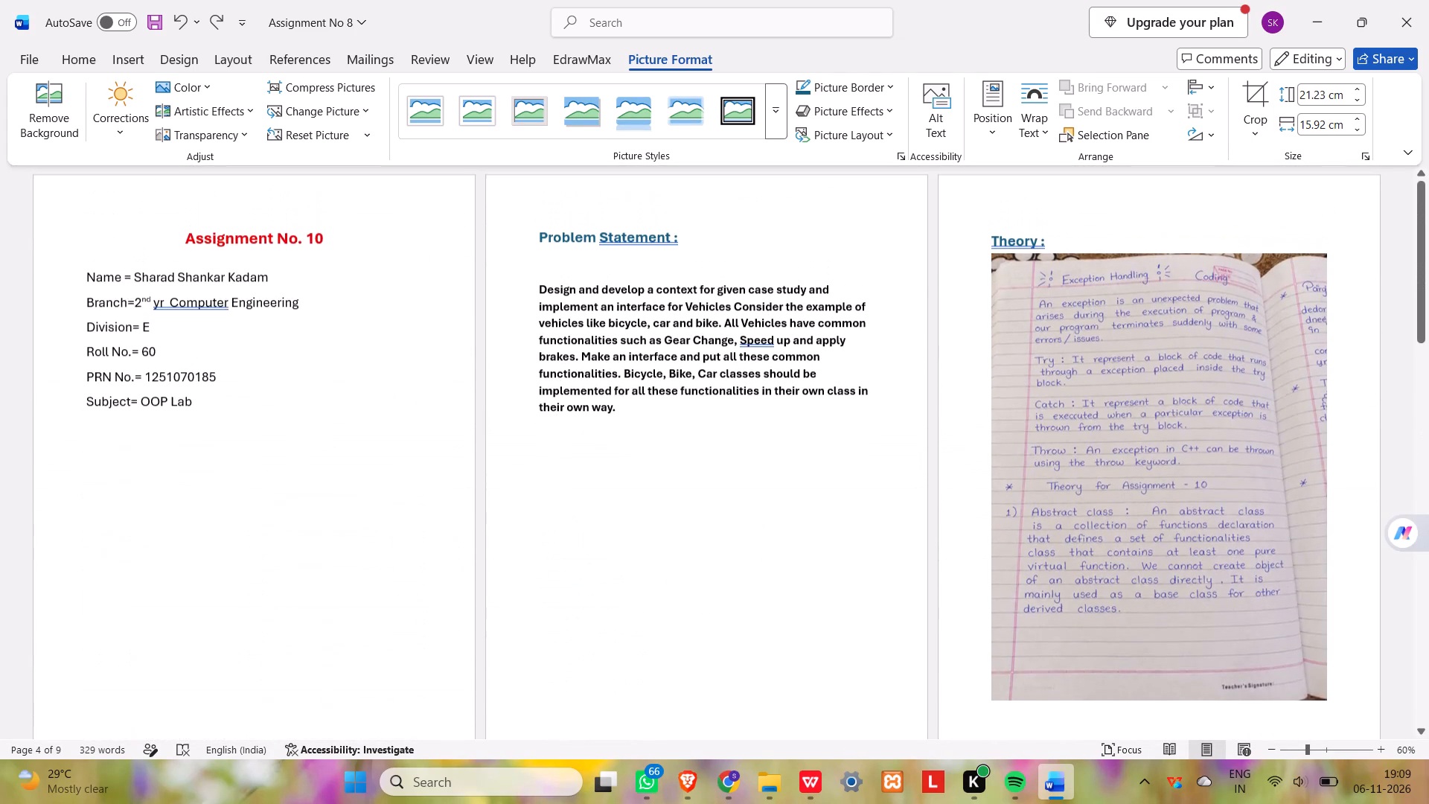
scroll(301, 447, "up", 3)
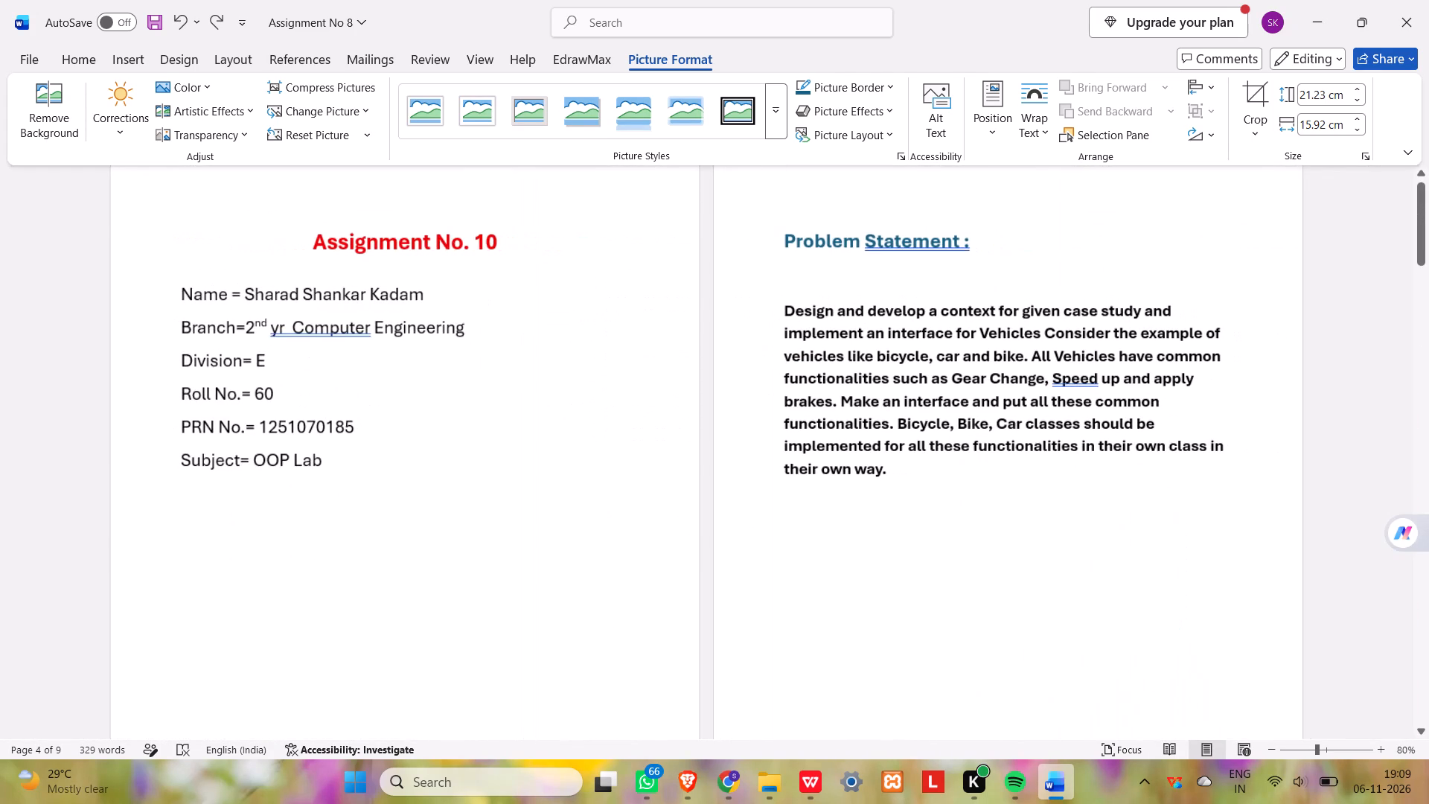
scroll(522, 324, "down", 3, "ctrl")
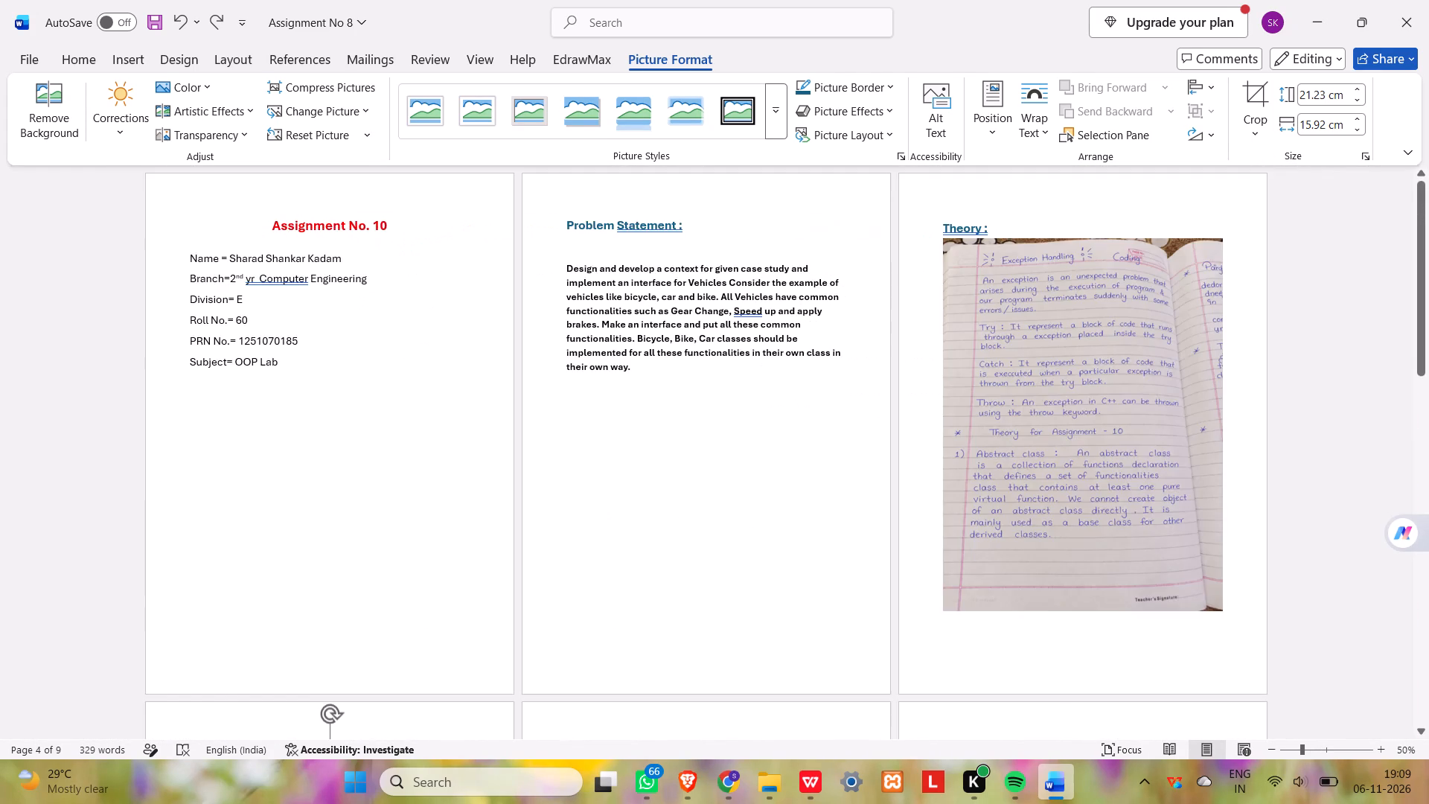
Crop the facing notebook page from the right edge of the "Exception Handling" notes picture to a width of about 15.3 cm.
scroll(522, 324, "down", 1)
left_click(1102, 319)
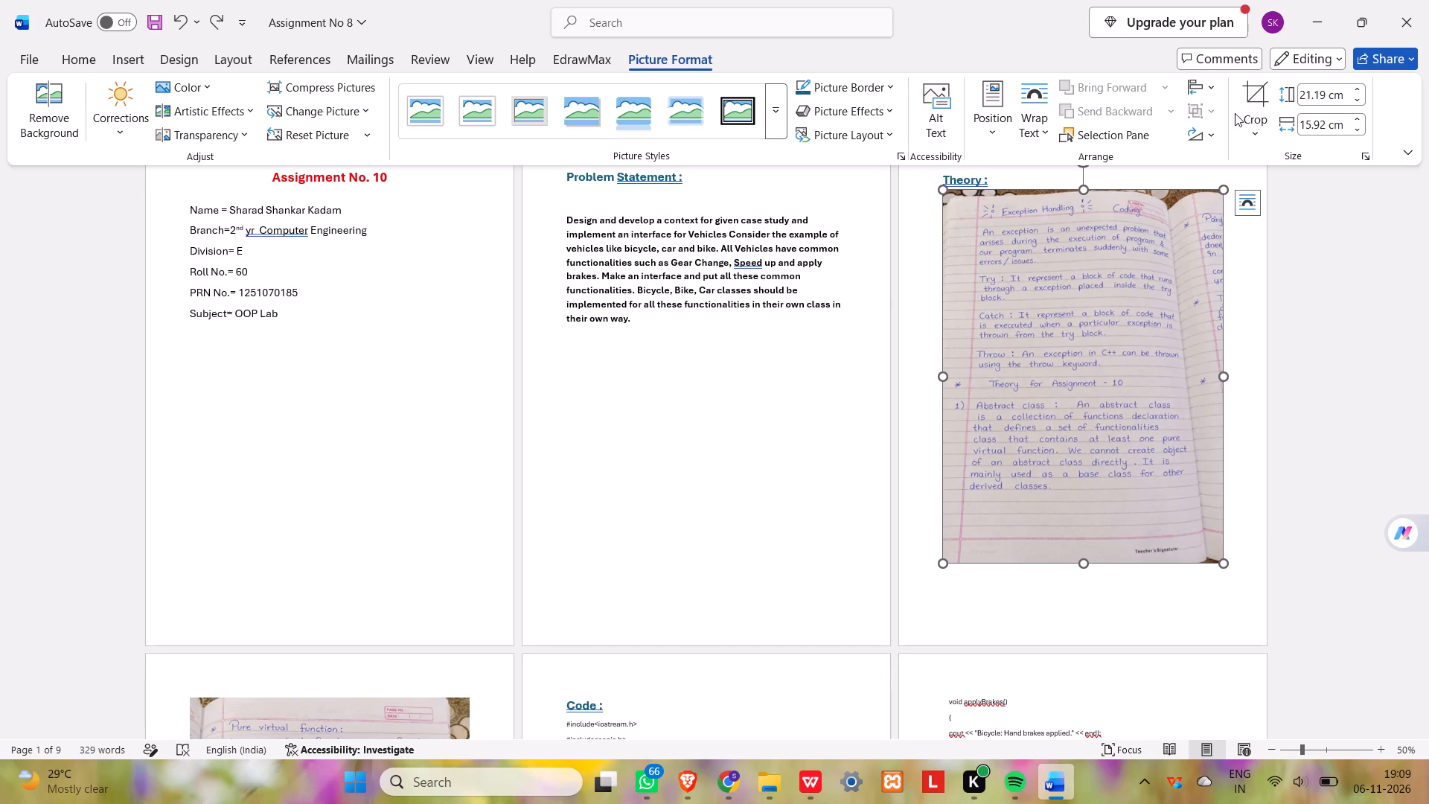
left_click(1255, 125)
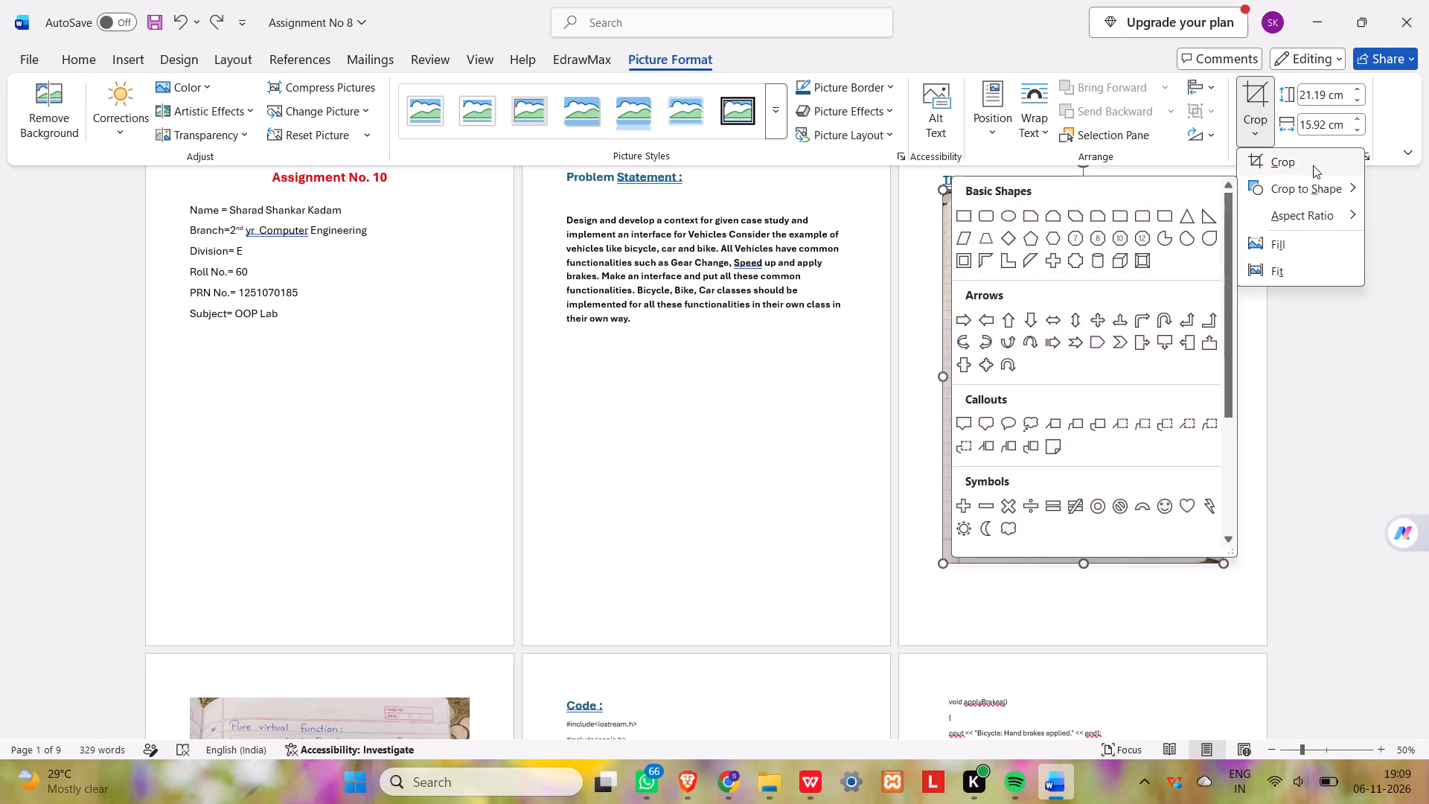
left_click(1313, 165)
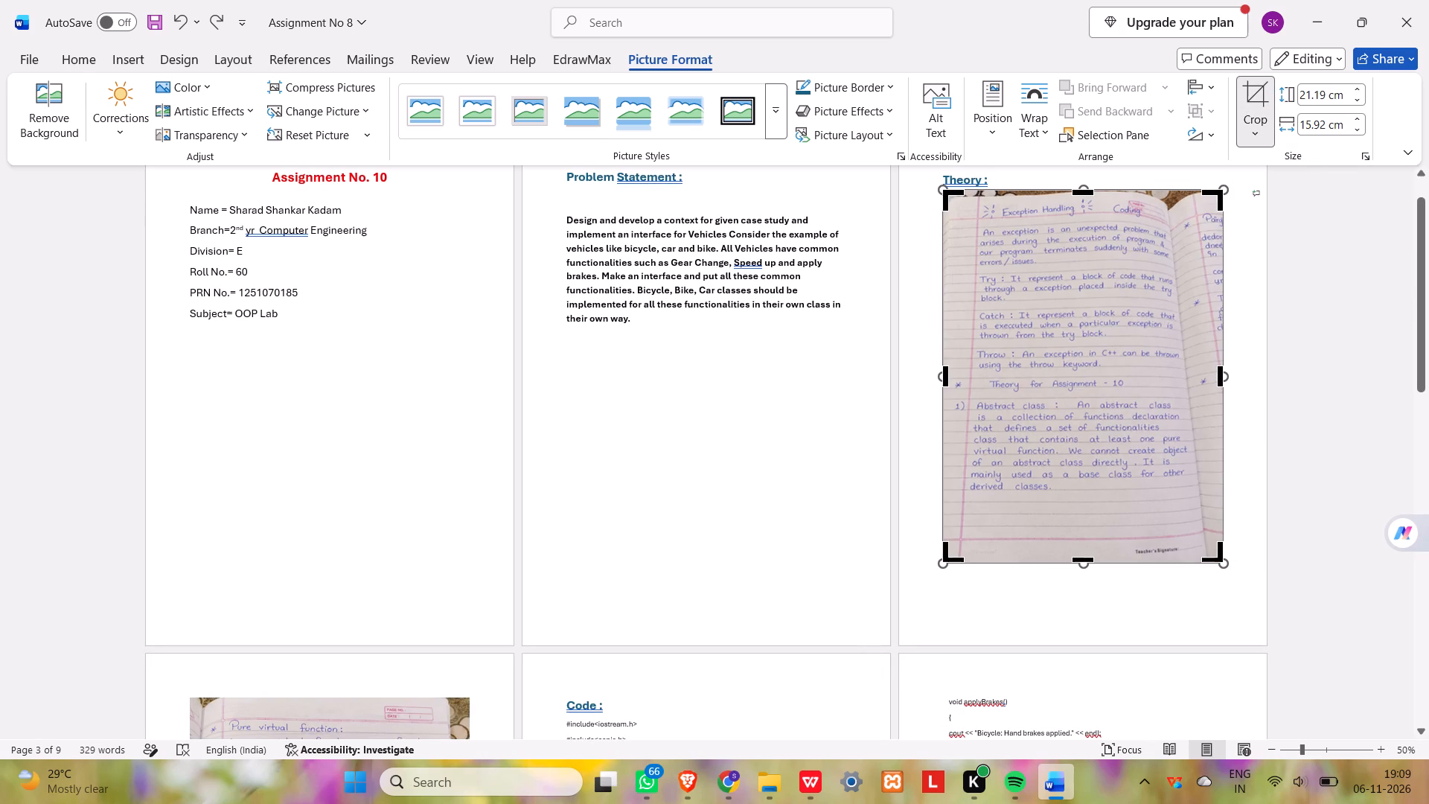
left_click(1218, 372)
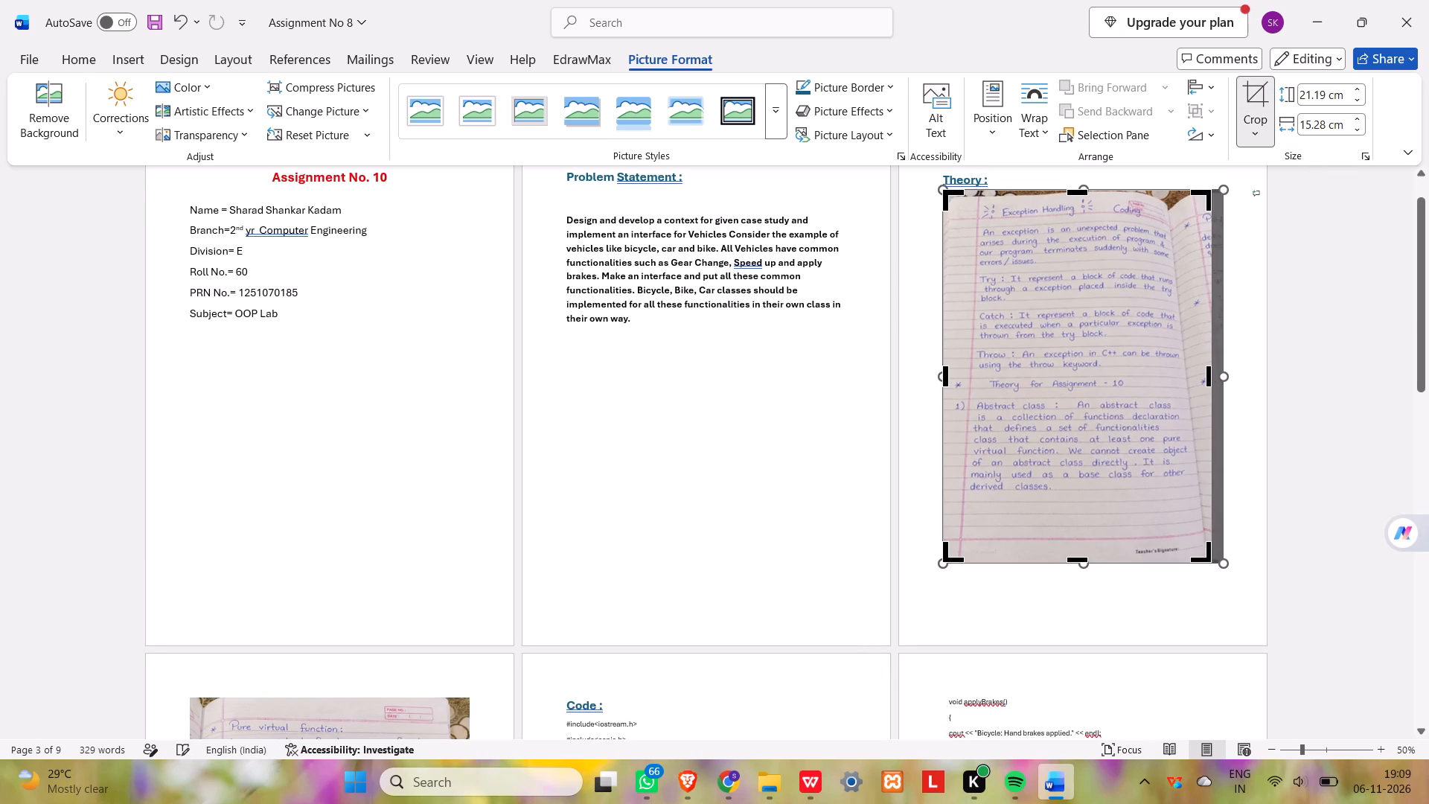
left_click(1318, 369)
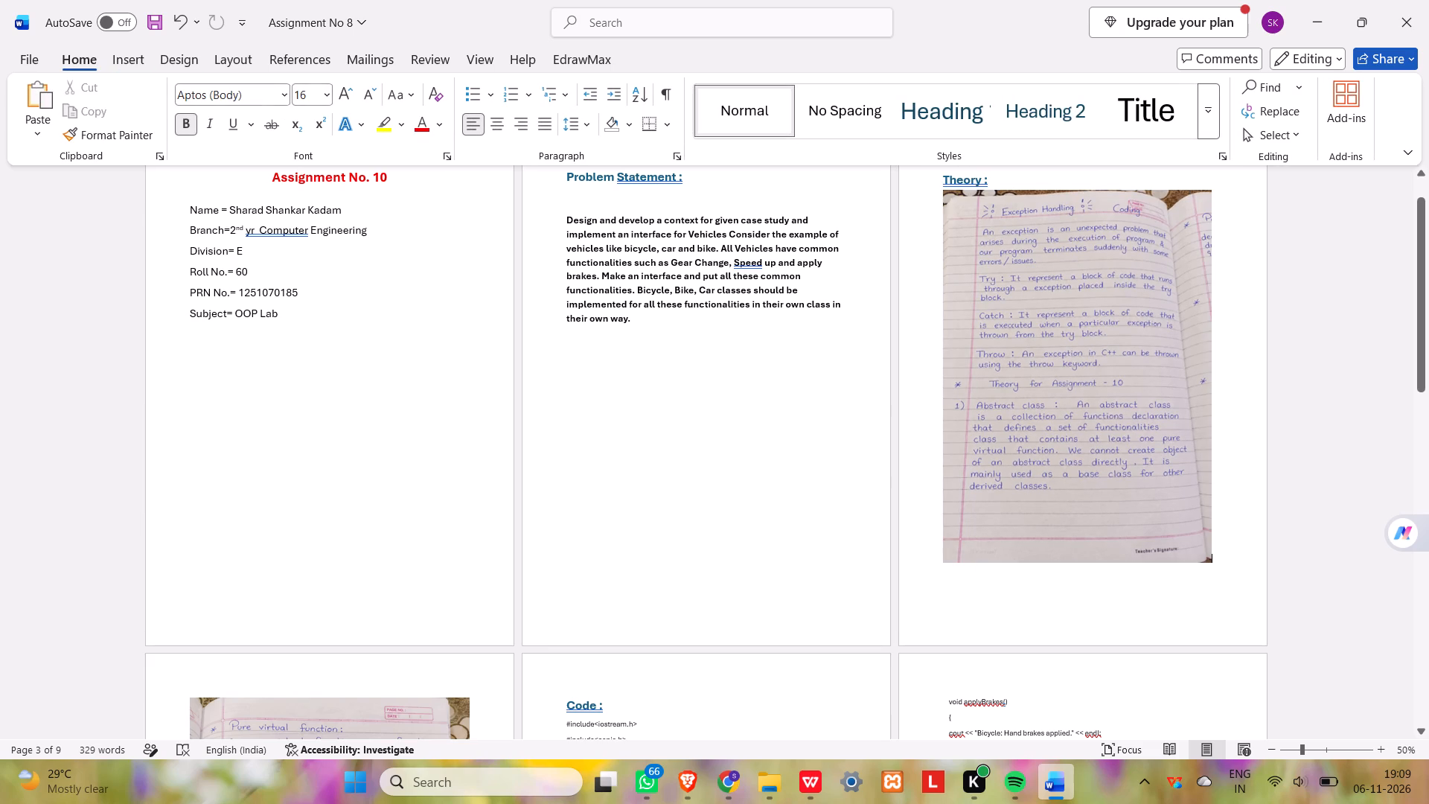
Position the cropped "Exception Handling" notes picture in the middle centre of the Theory page.
left_click(1108, 337)
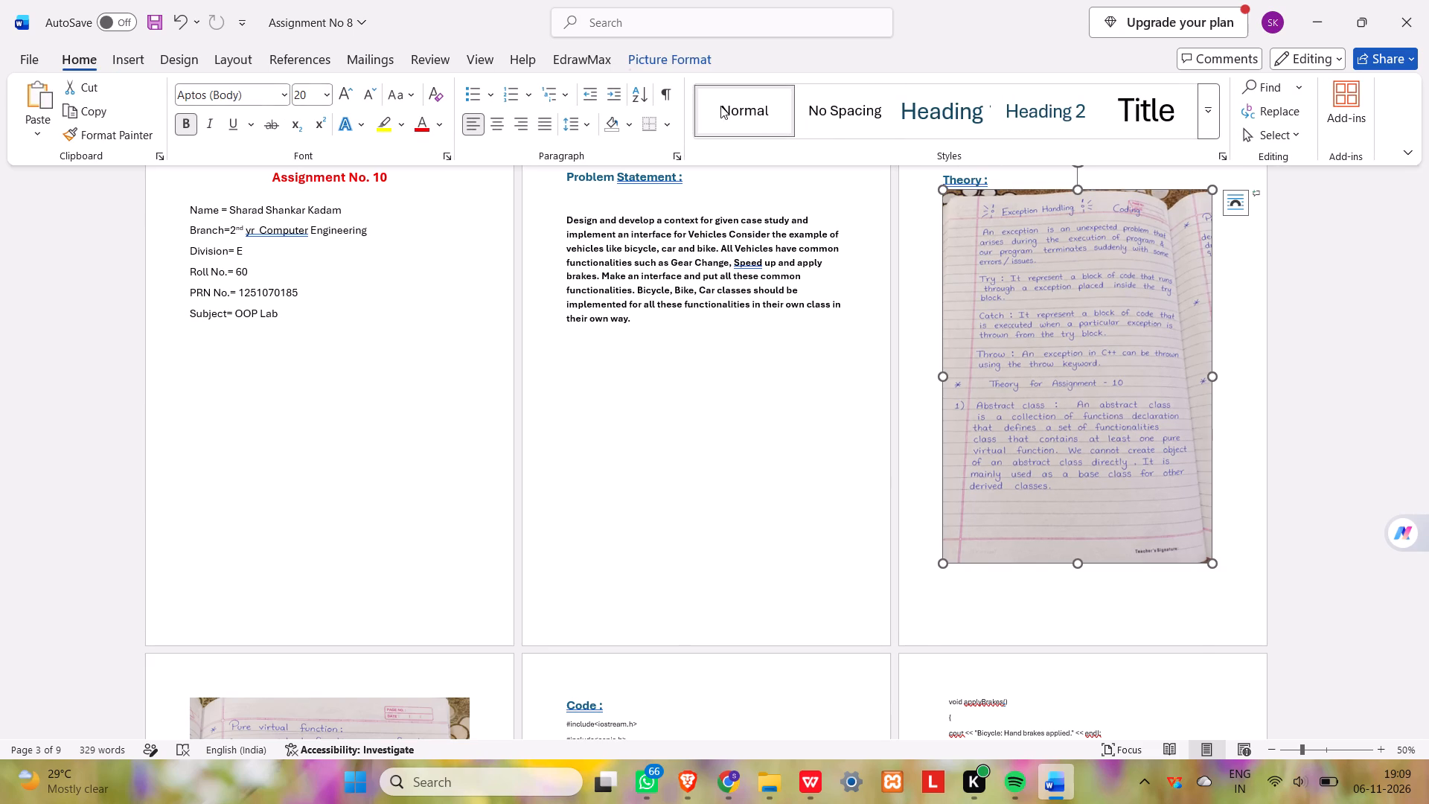
left_click(665, 59)
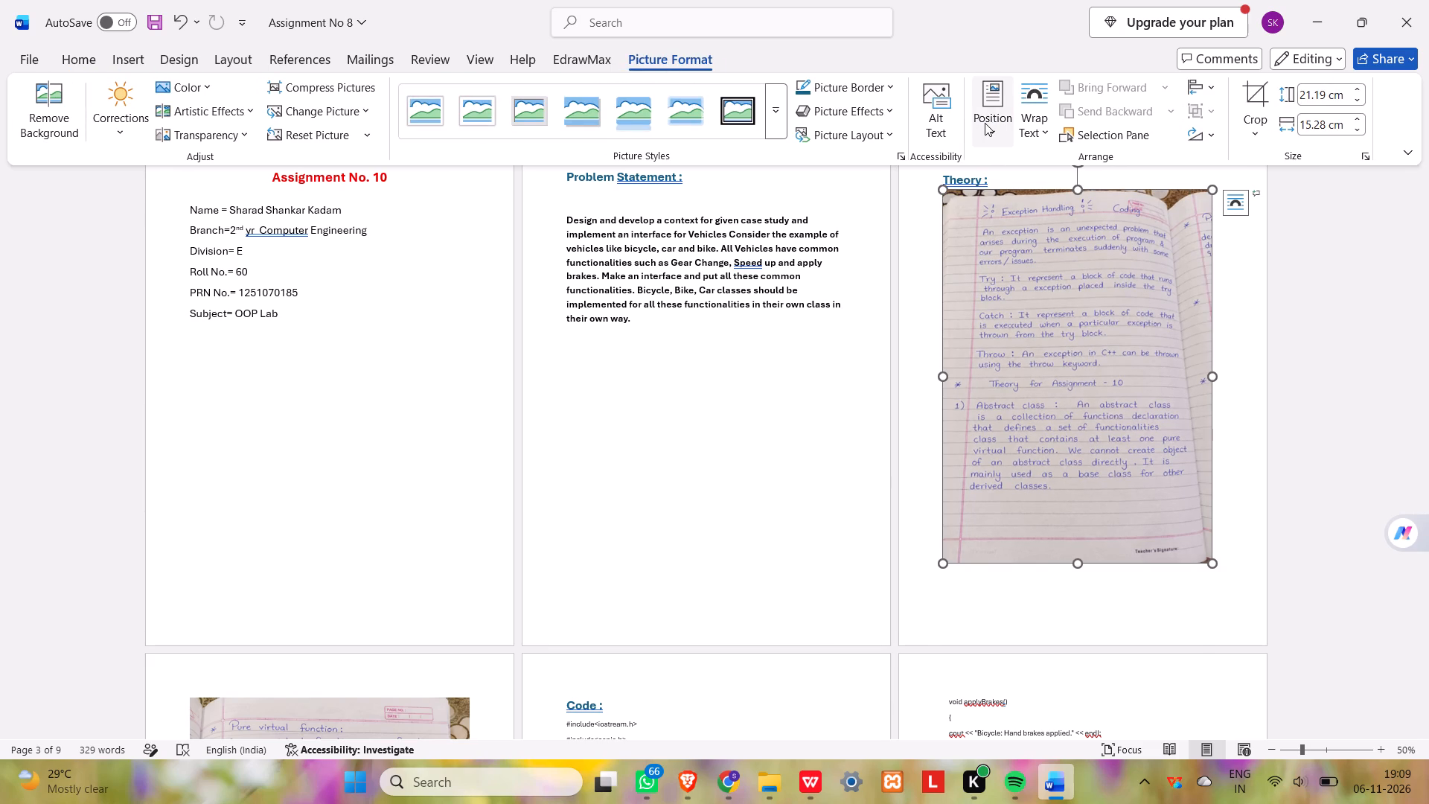
left_click(985, 123)
left_click(1058, 355)
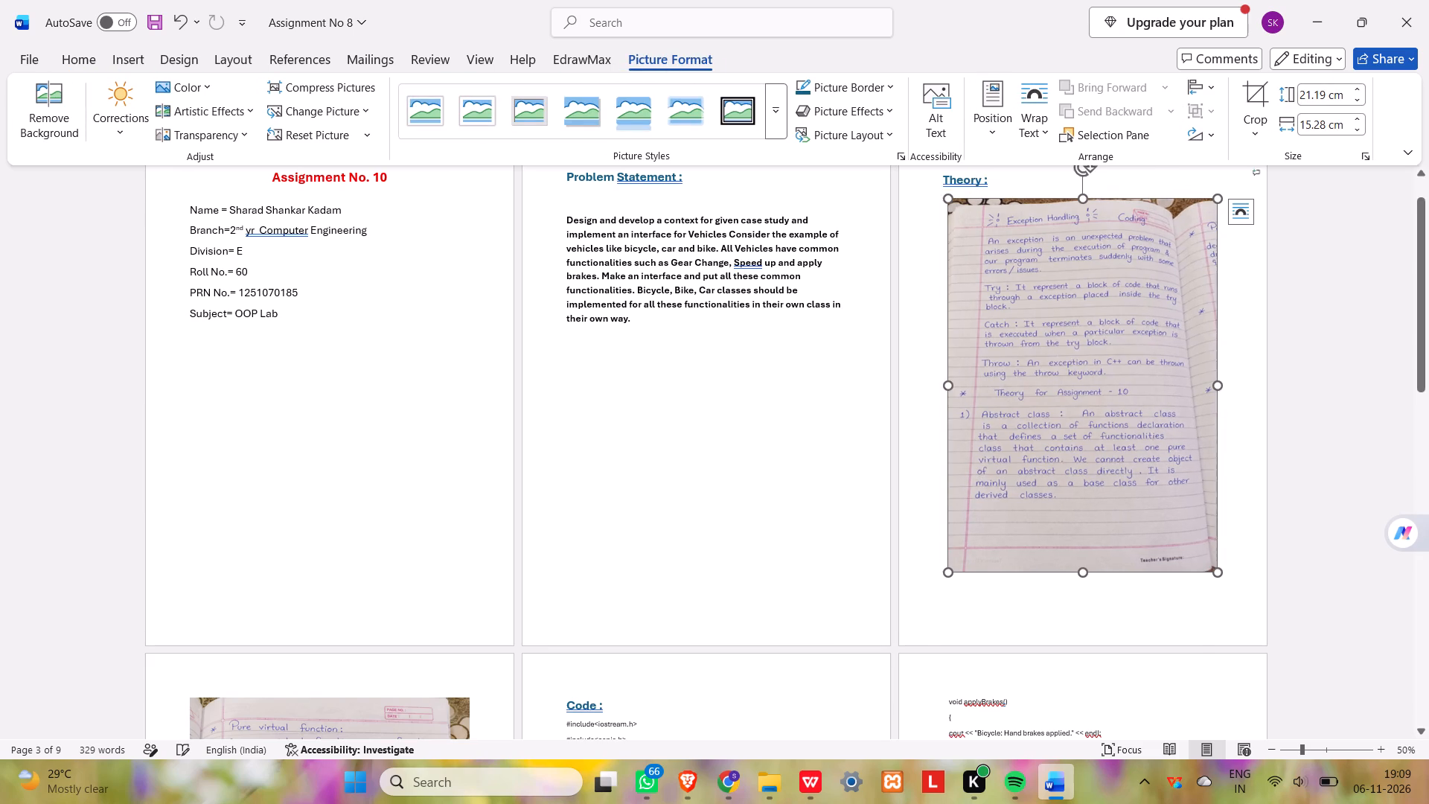
left_click(1319, 421)
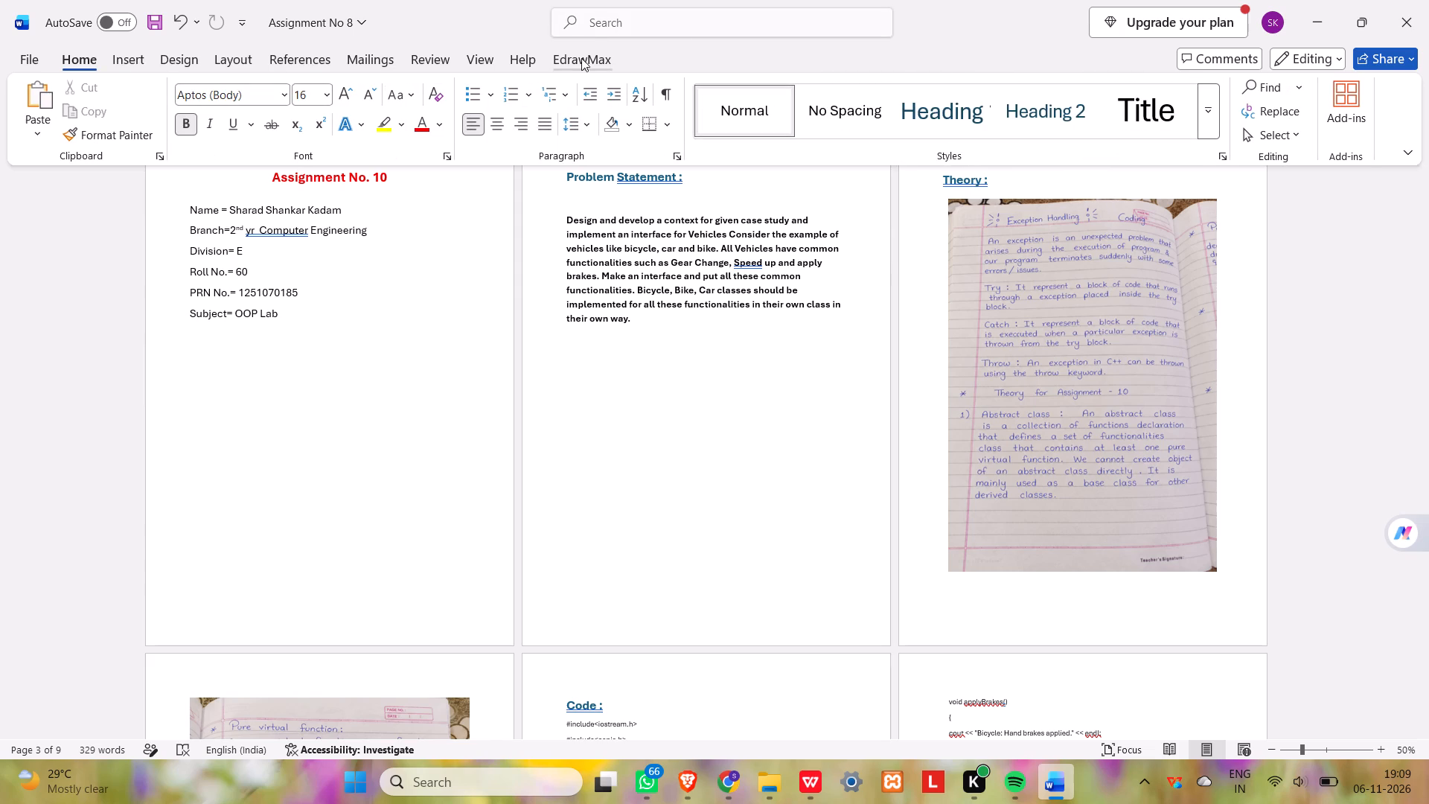
Add a black 1½ pt border to the "Exception Handling" notes picture.
left_click_drag(930, 322, 975, 321)
left_click(975, 321)
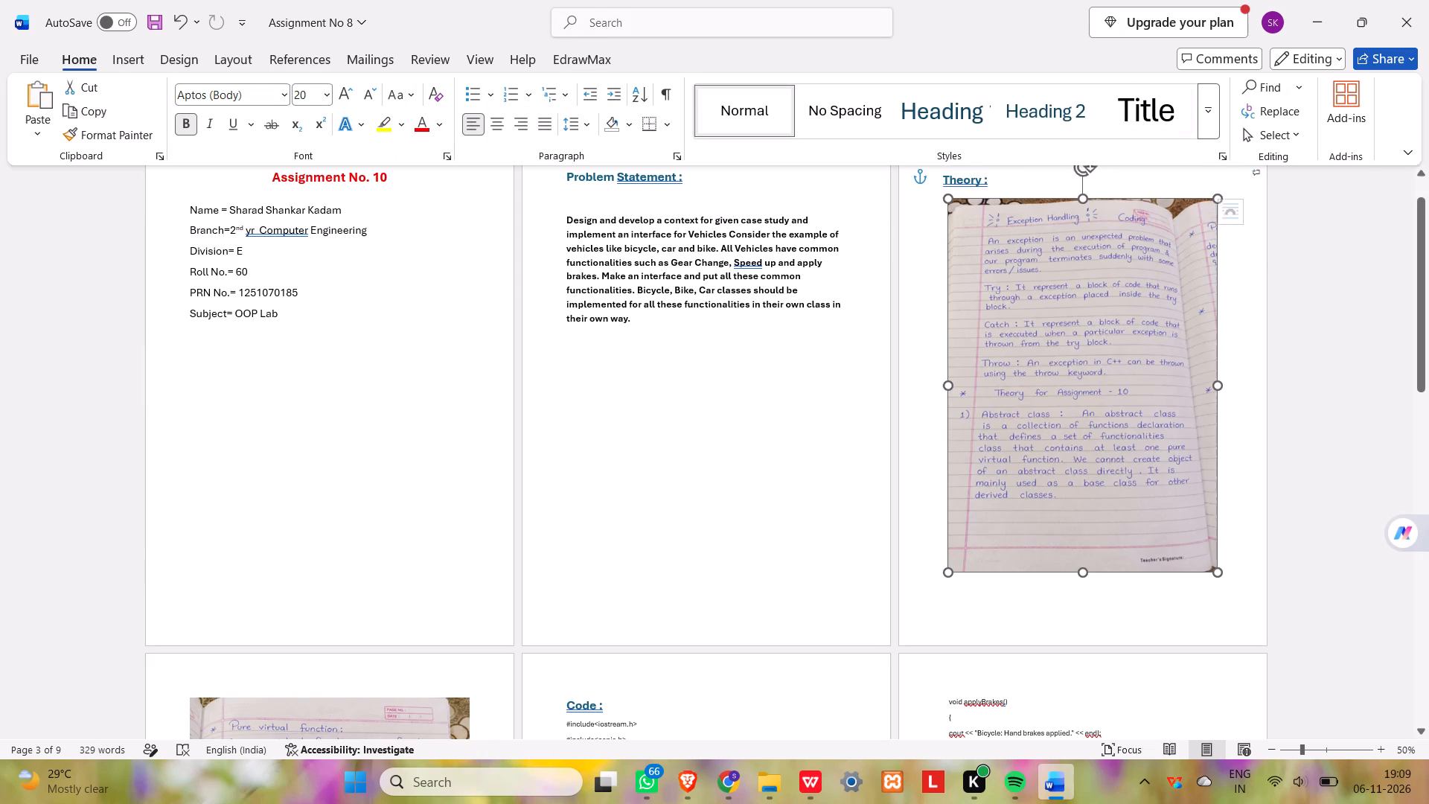
left_click(642, 59)
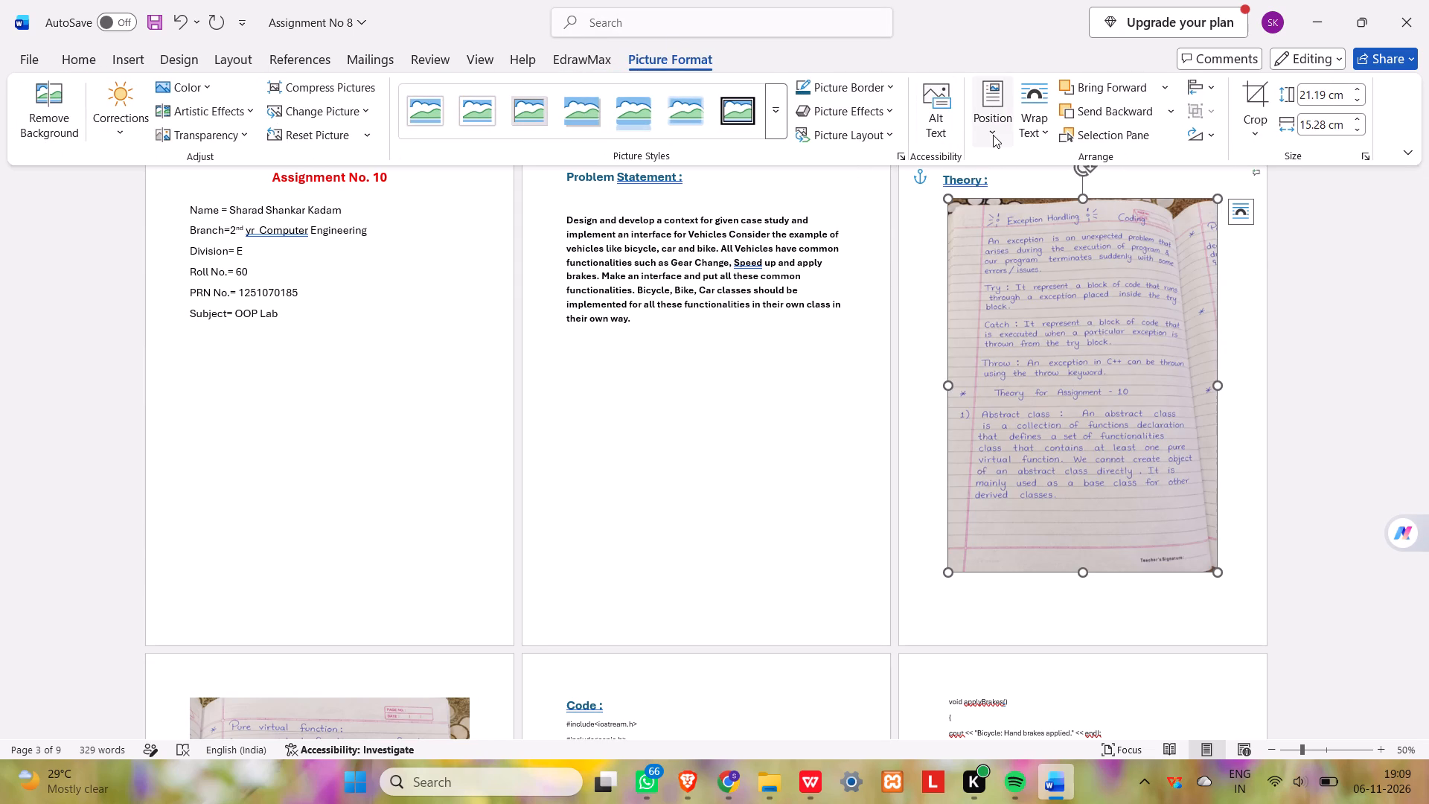
left_click(847, 81)
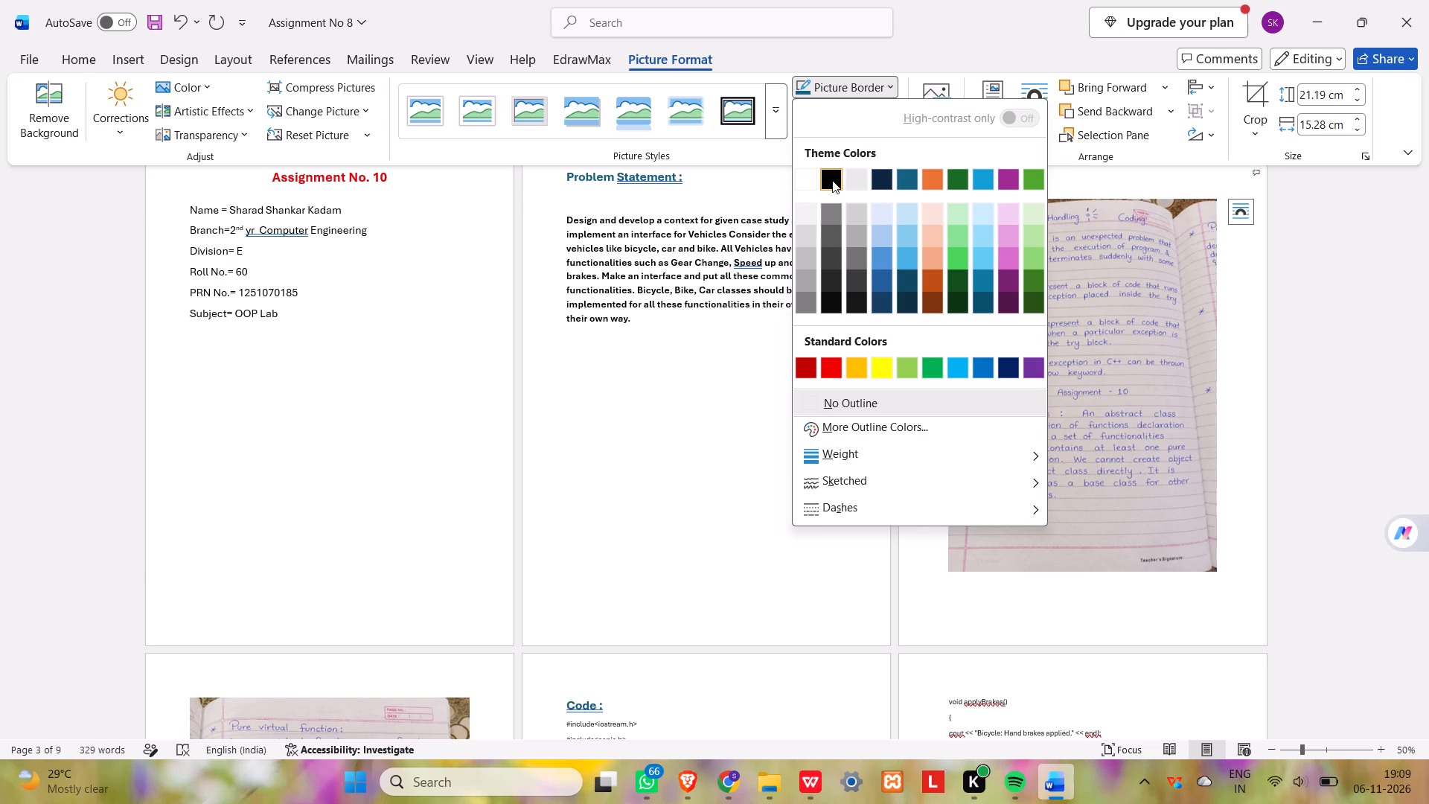
left_click(832, 180)
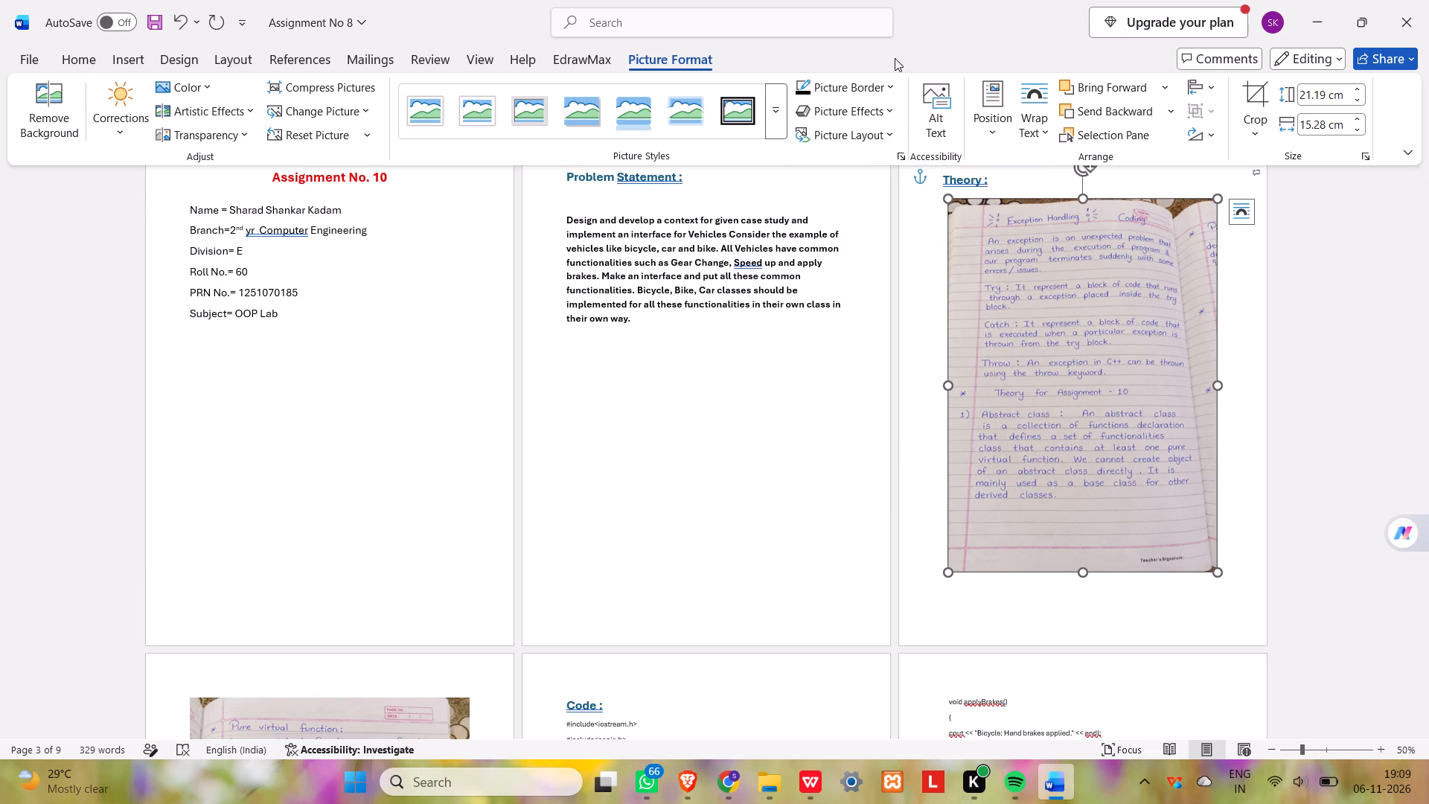
left_click(885, 82)
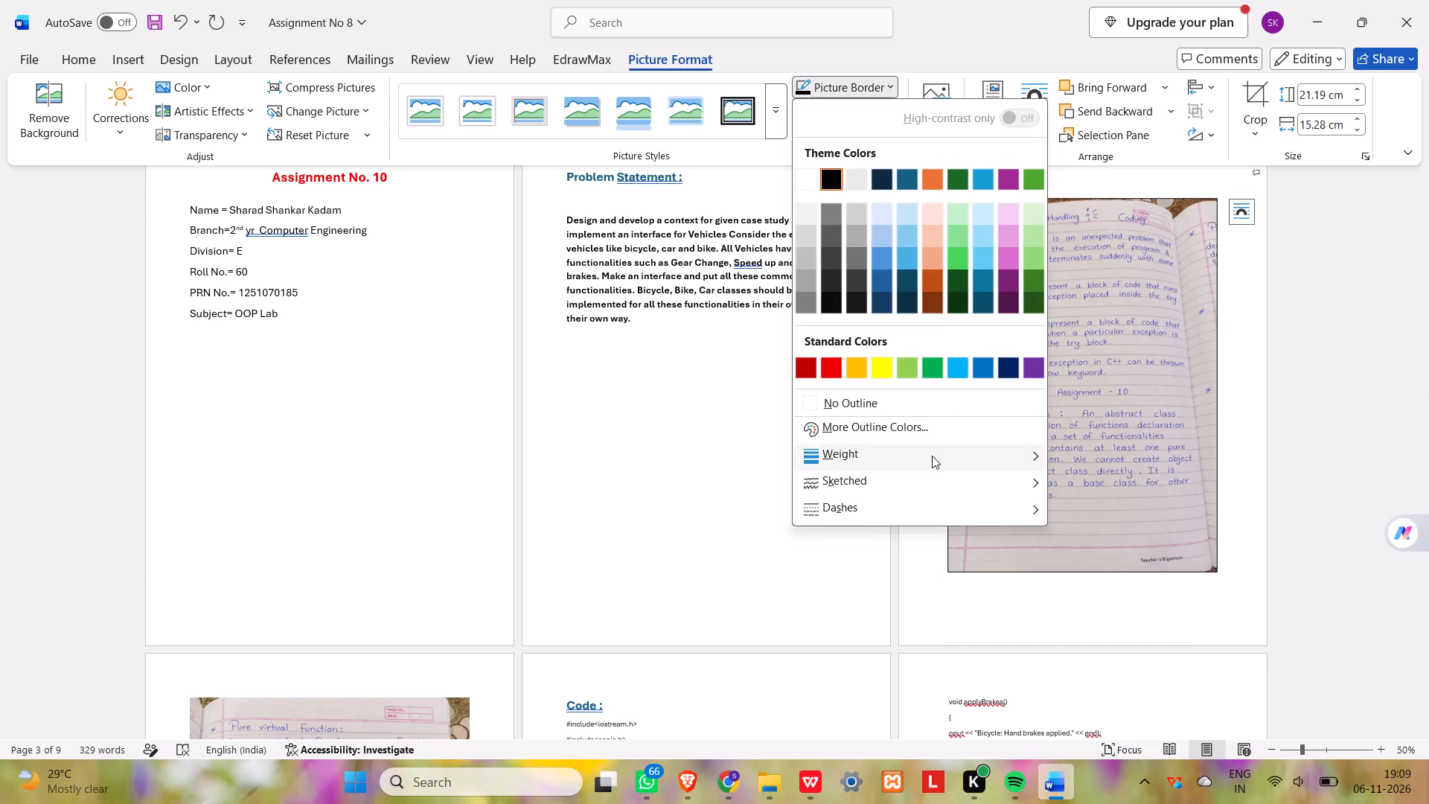
left_click(932, 456)
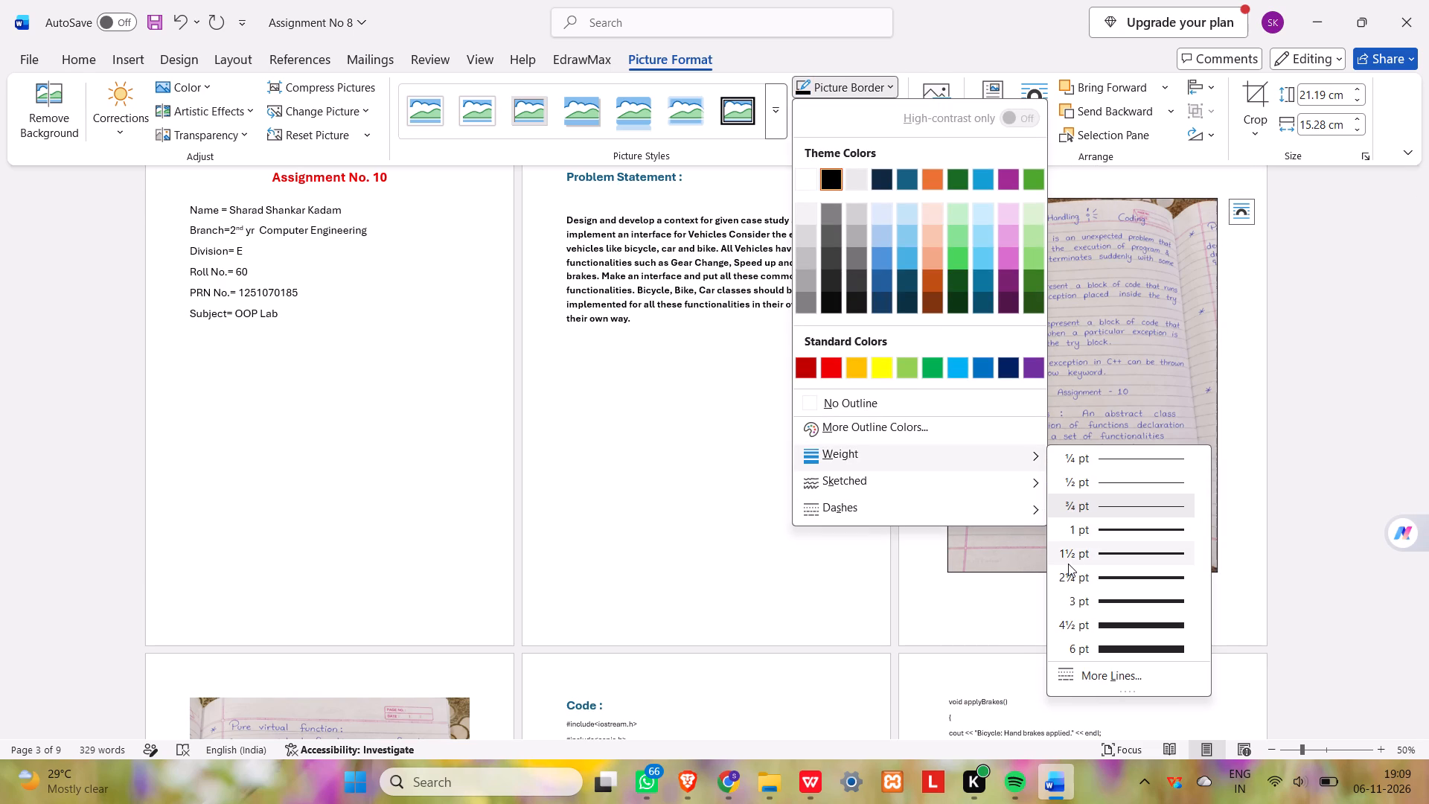
left_click(1069, 561)
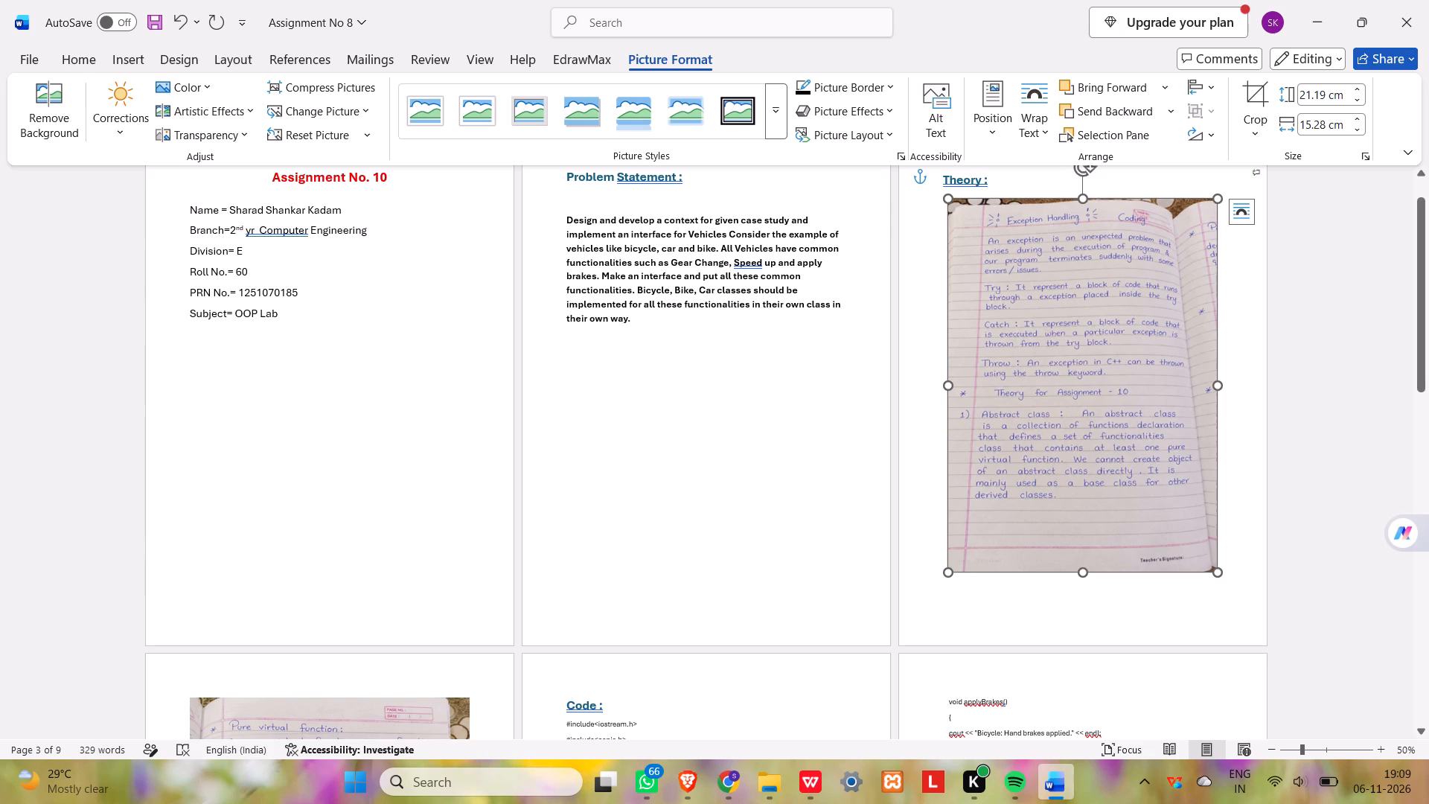
left_click(754, 492)
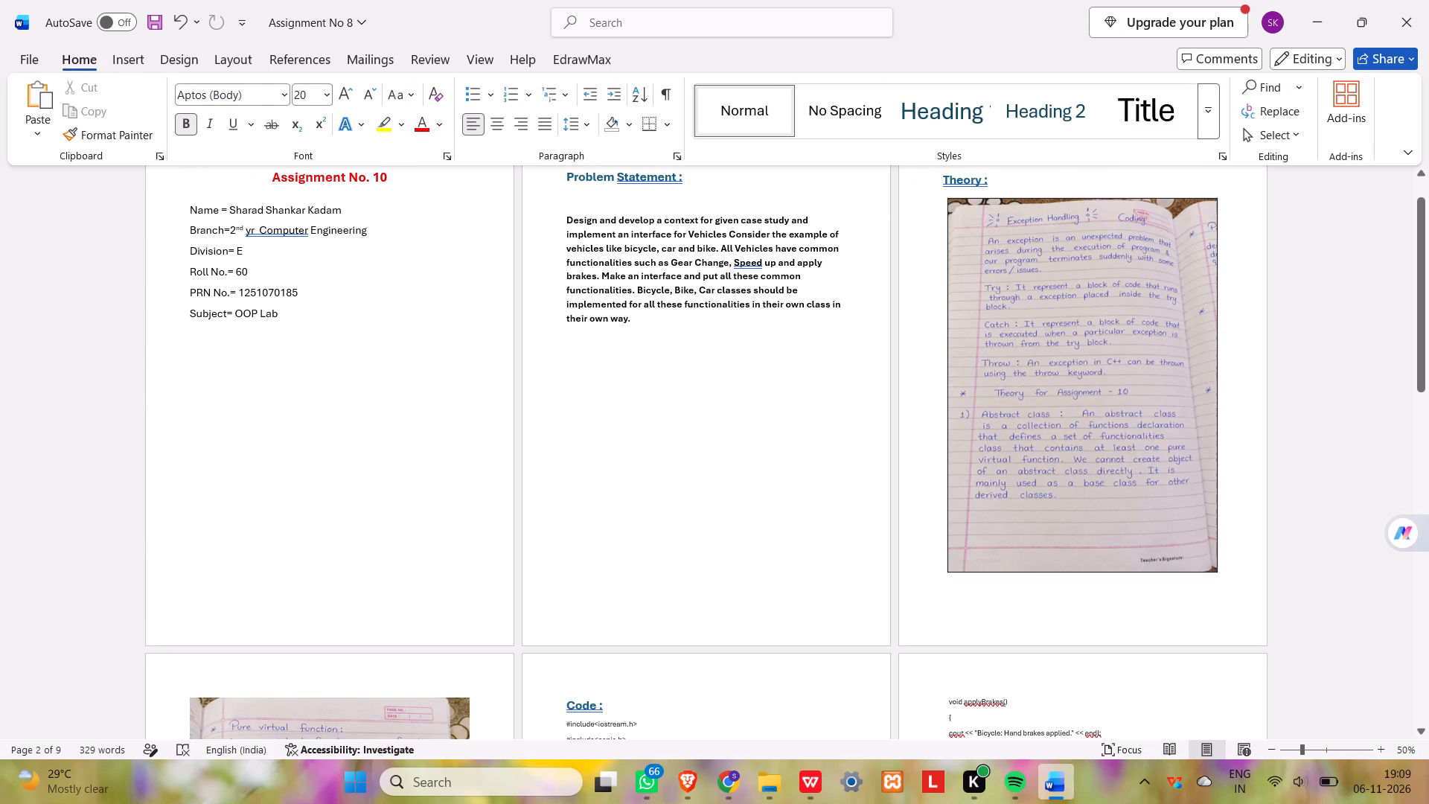
Add a 1½ pt border to the "Pure virtual function" notes picture on the fourth page.
left_click(345, 702)
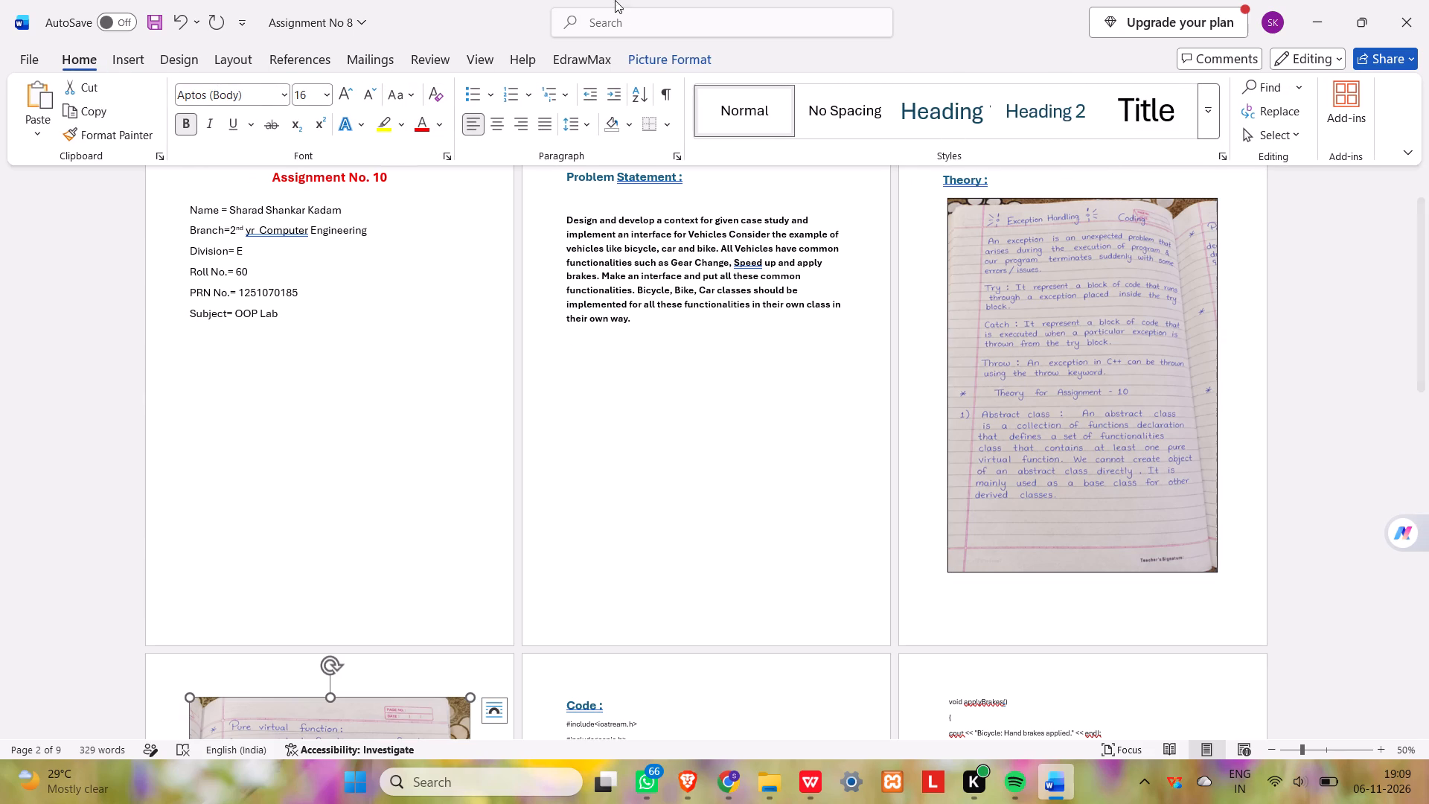
left_click(671, 53)
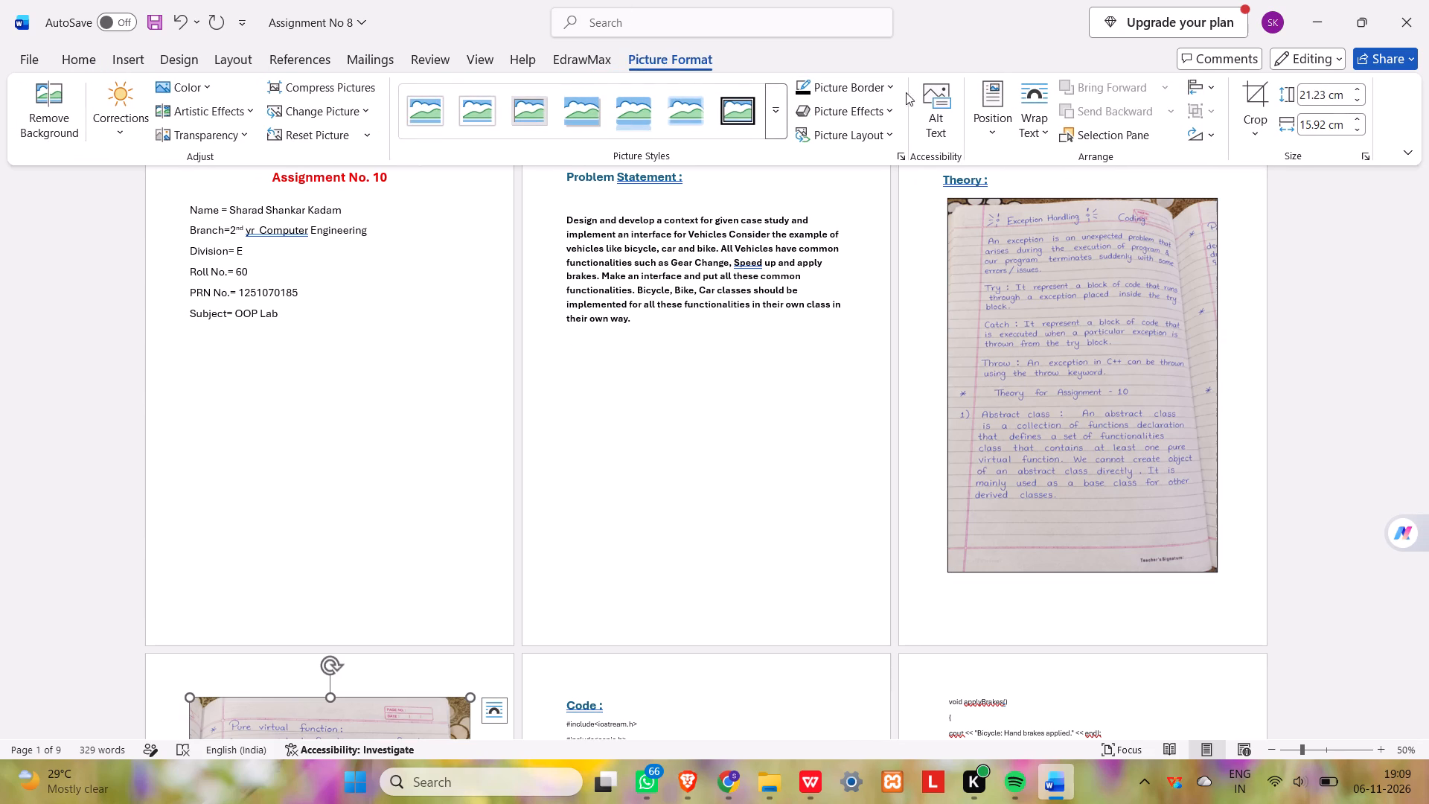
left_click(844, 82)
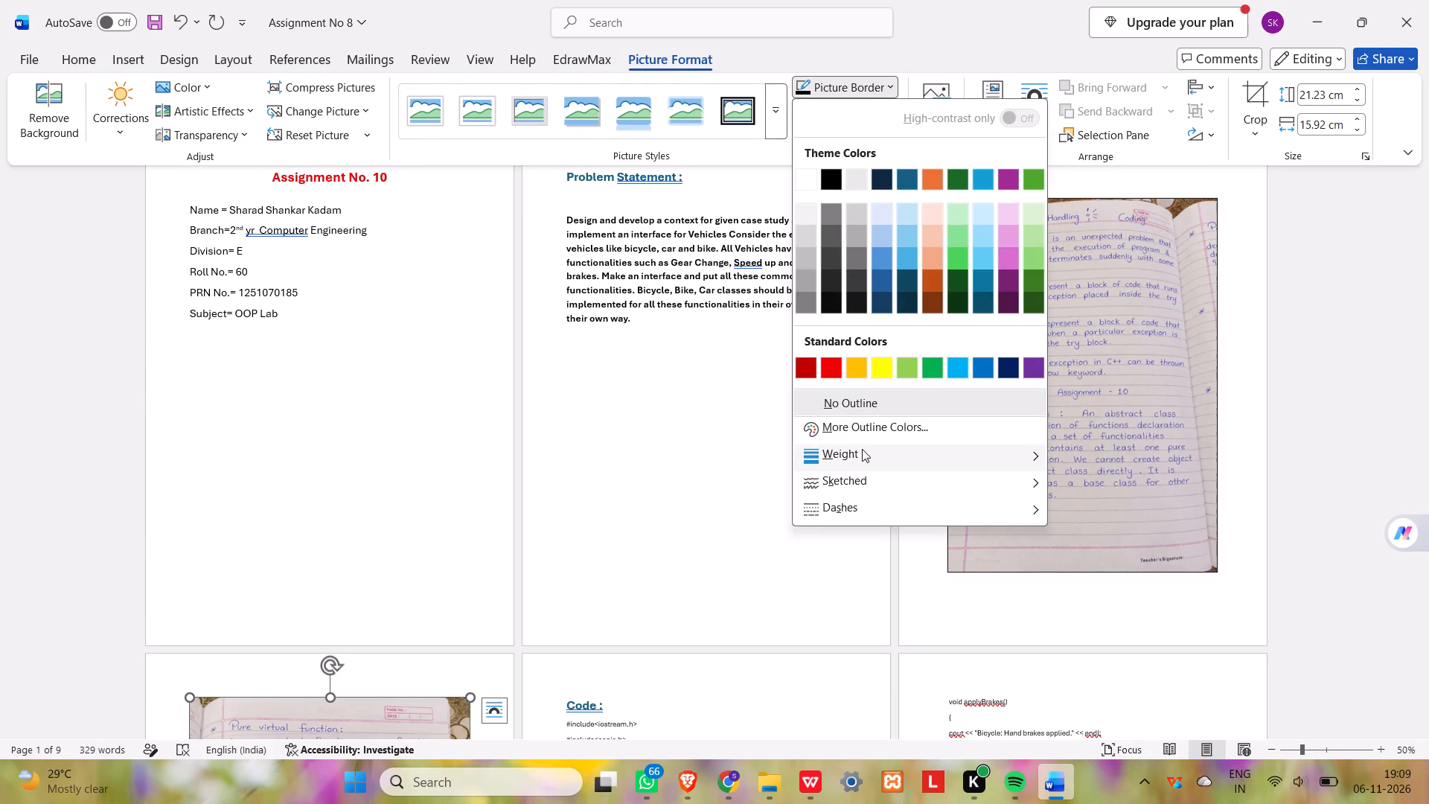
left_click(862, 449)
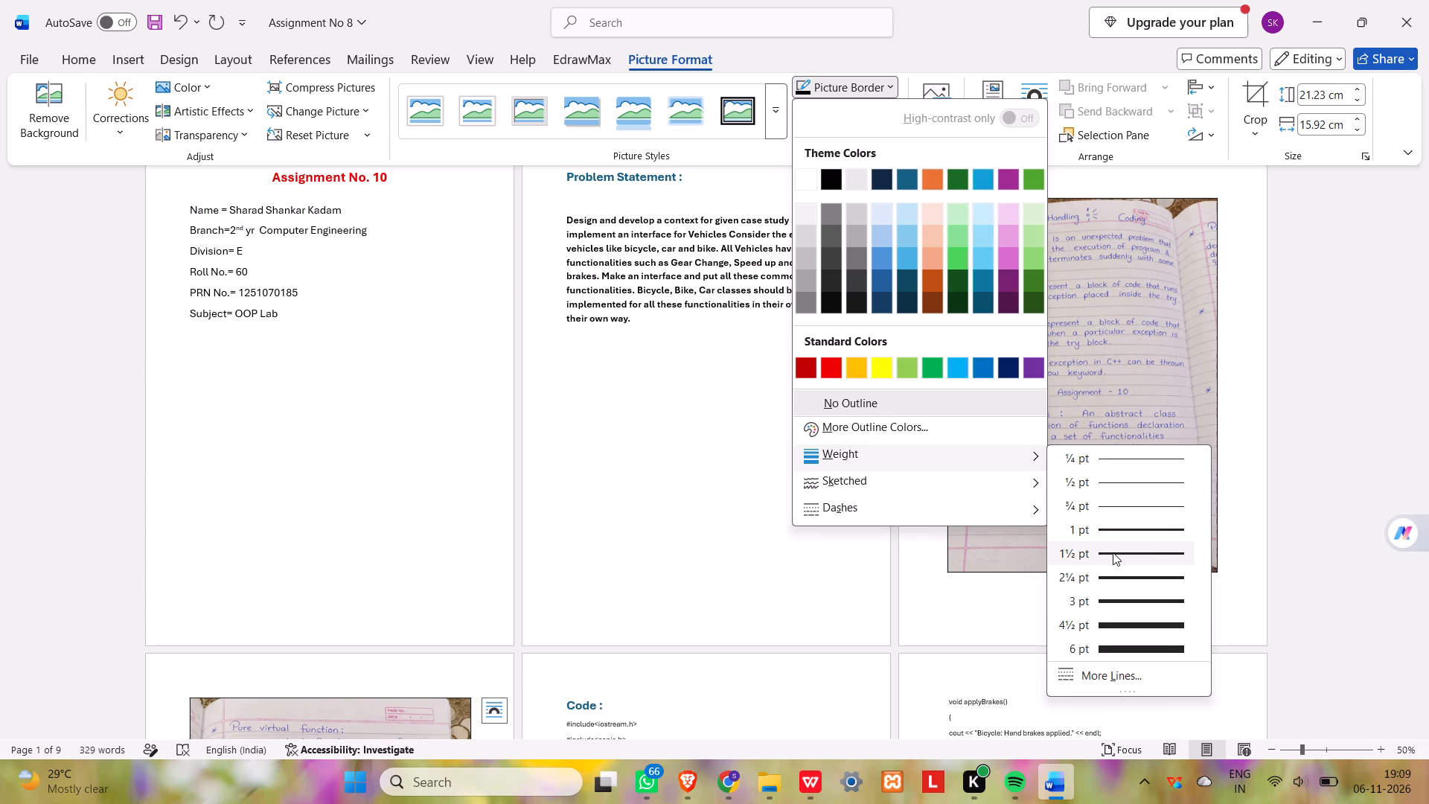
left_click(1113, 552)
scroll(769, 605, "down", 5)
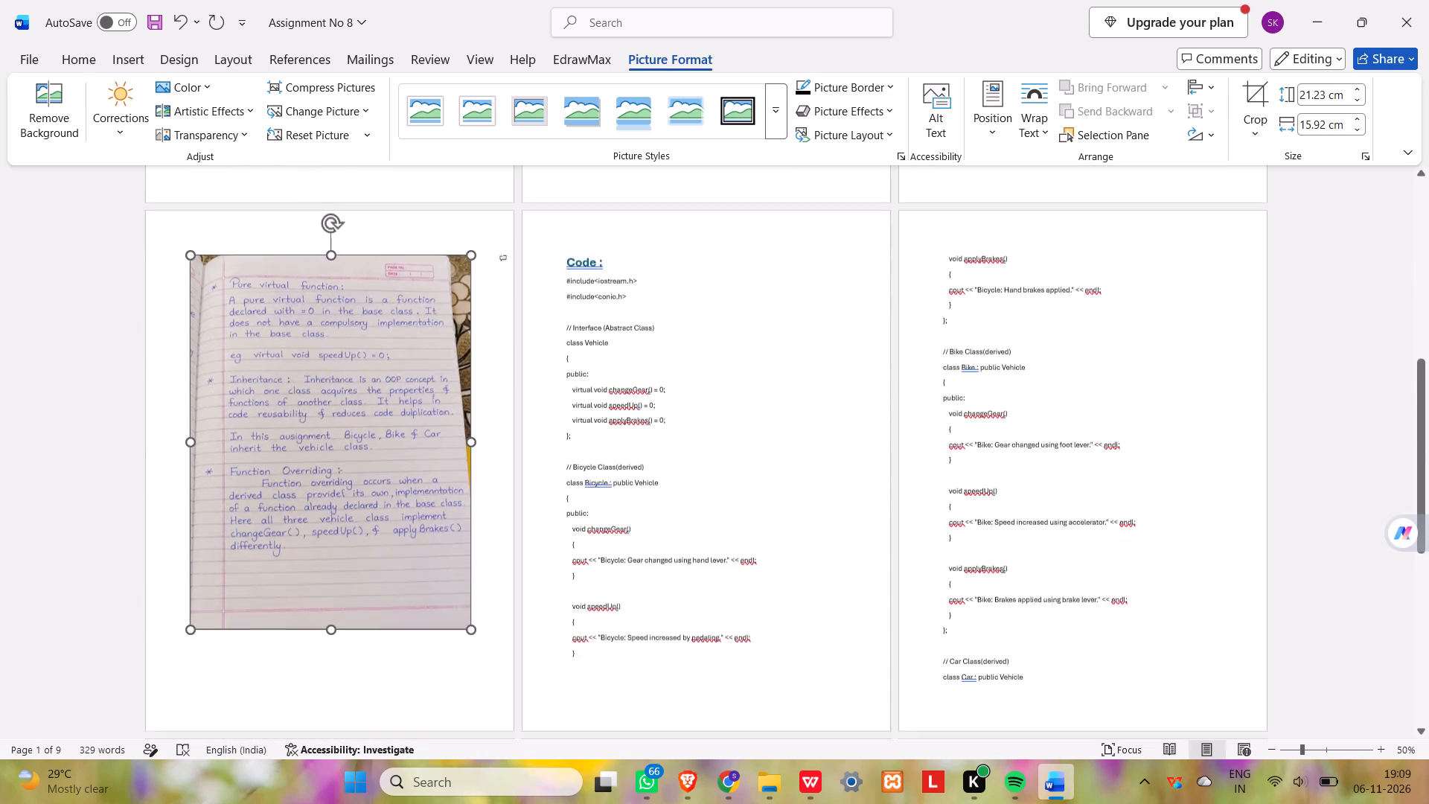
left_click(502, 631)
Save the document as a new Word file named "Assignment No 10" in the OOP Assignments folder on drive E.
scroll(383, 566, "up", 6)
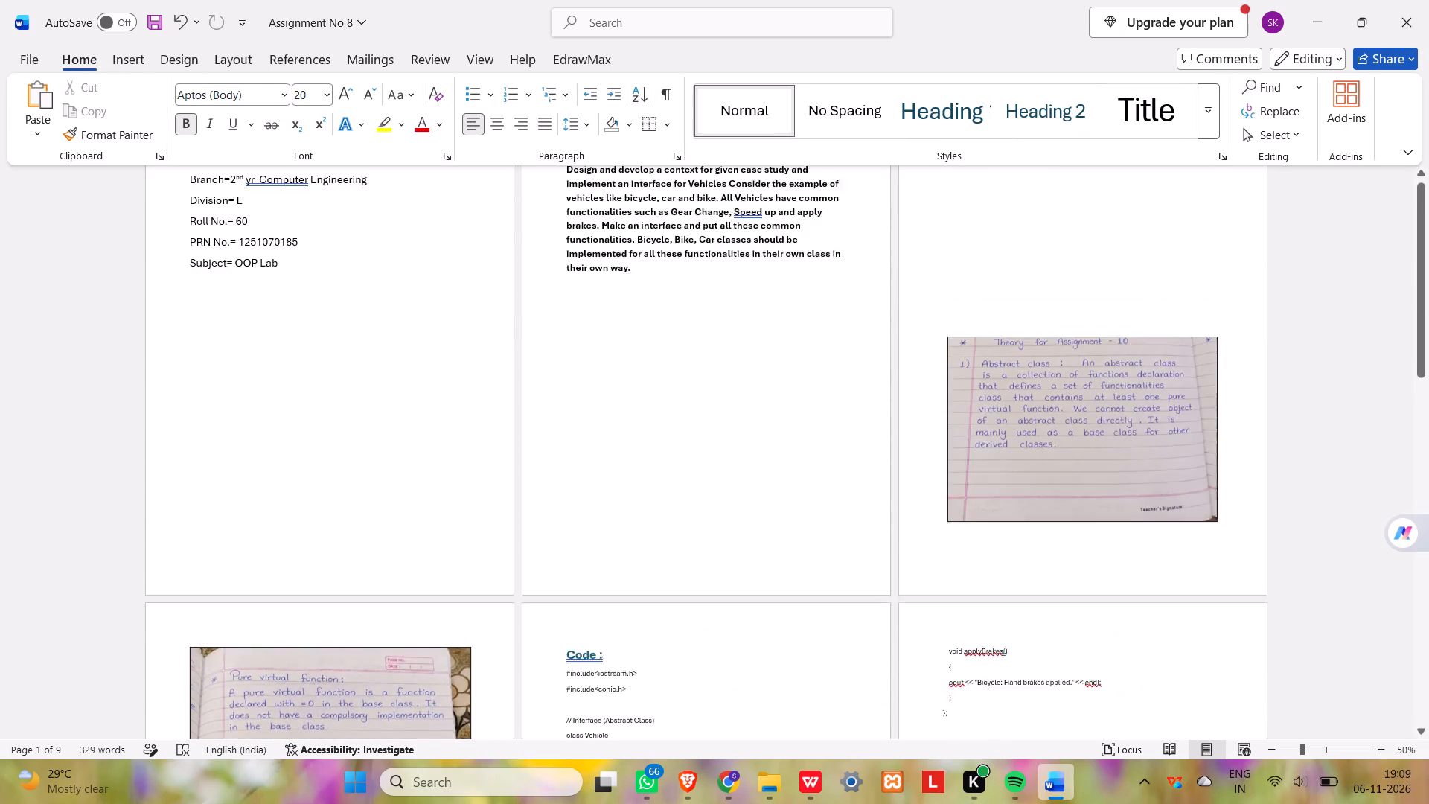
scroll(383, 566, "up", 7)
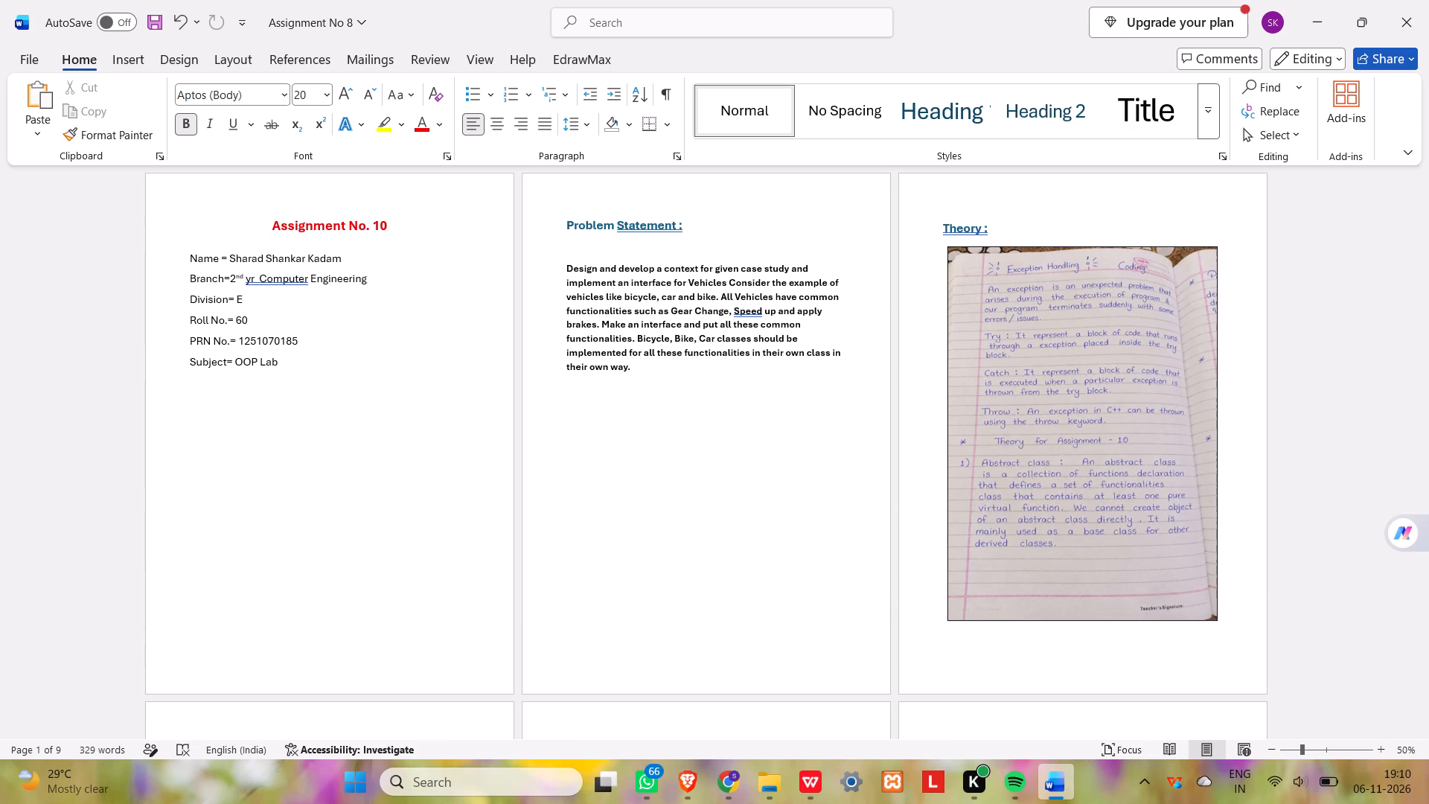
left_click(26, 63)
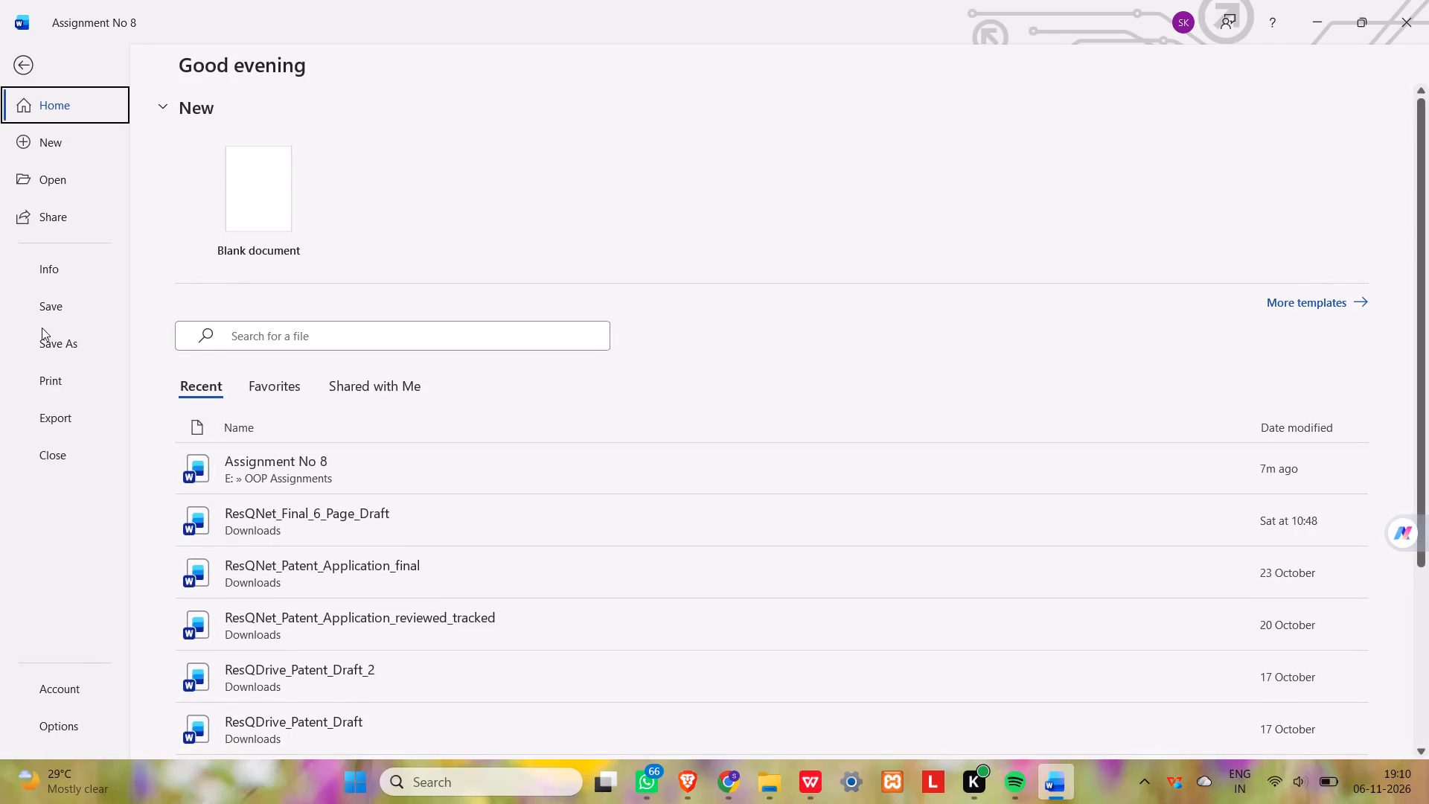
left_click(42, 343)
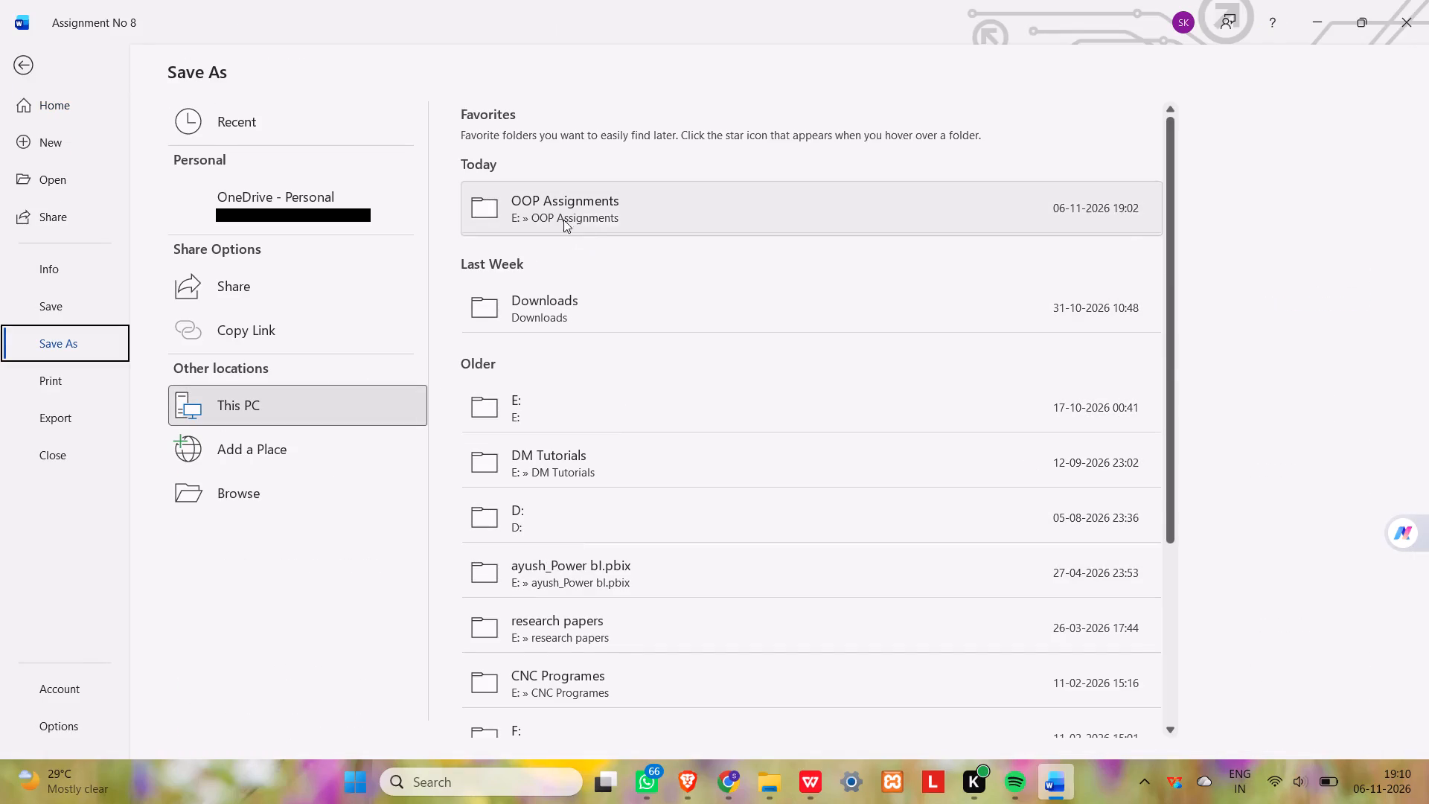
left_click(588, 213)
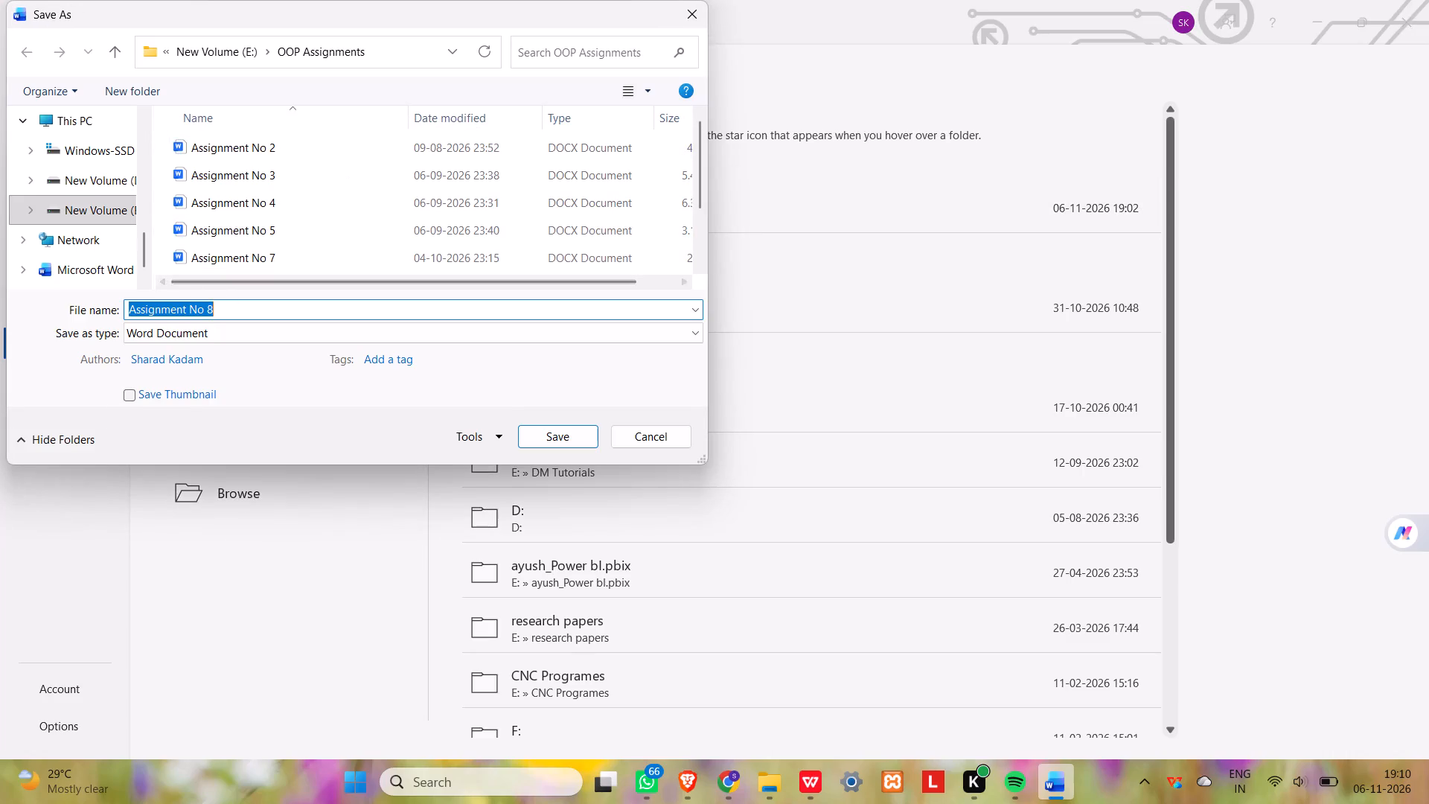
left_click(247, 307)
key("BackSpace")
type("10")
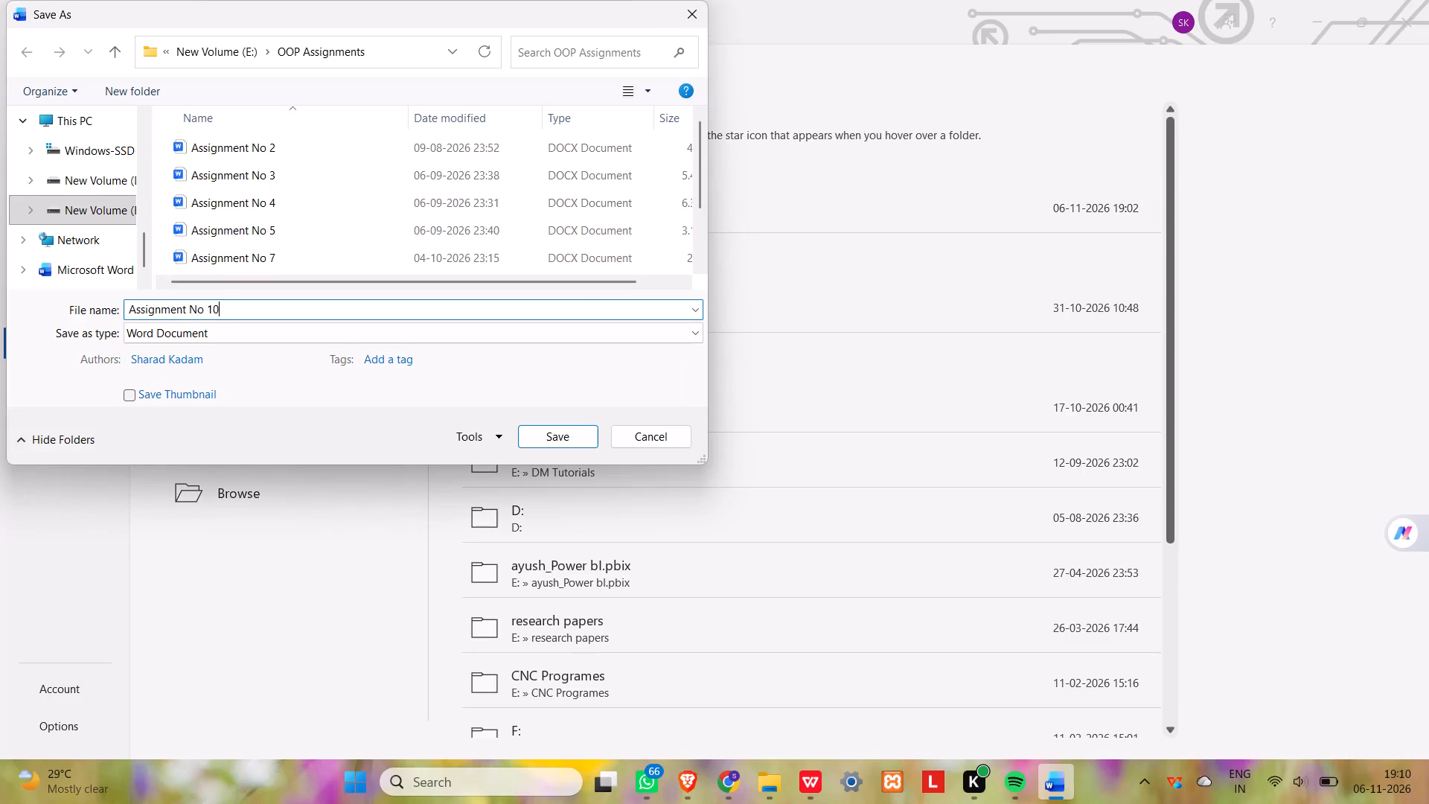
left_click(557, 436)
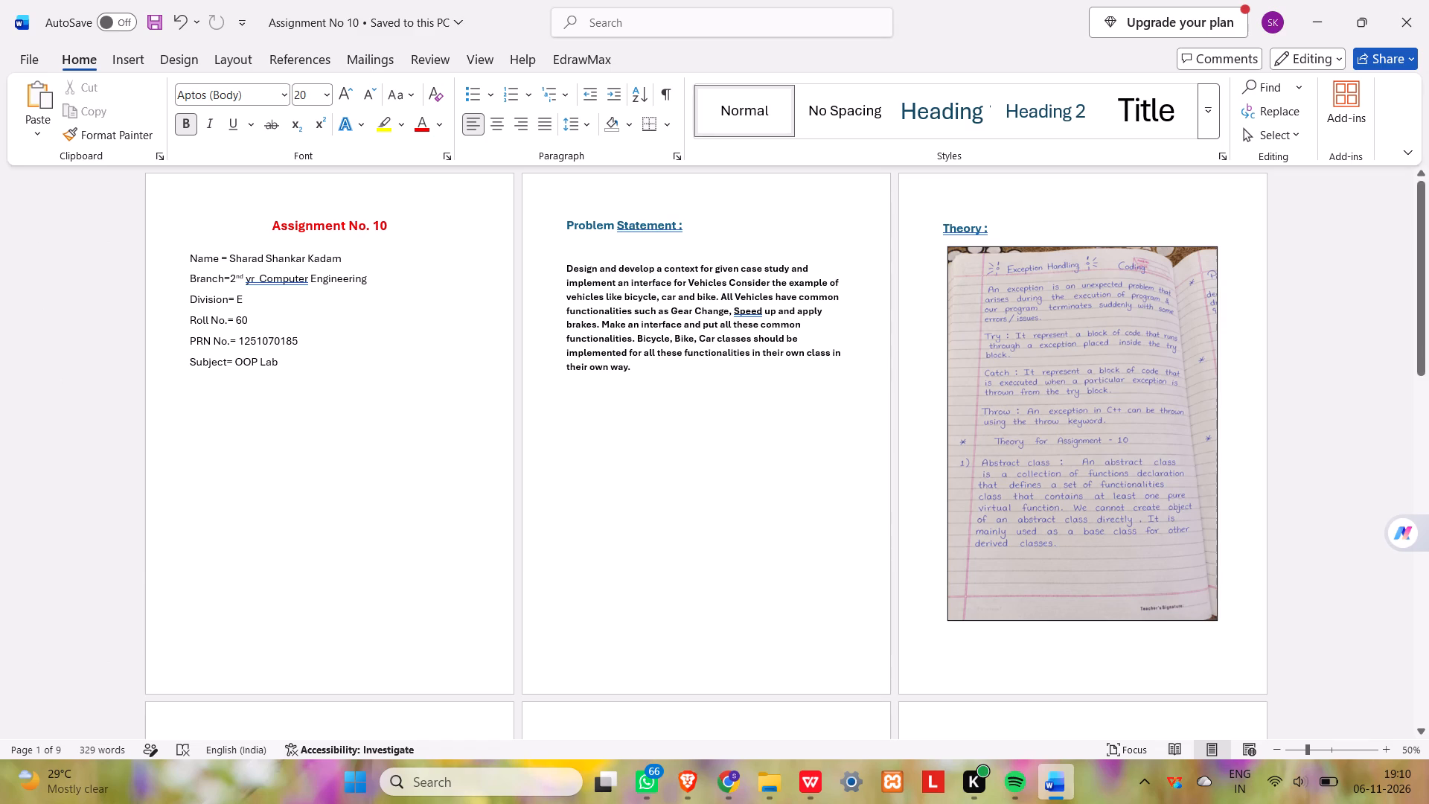
Change the title on the first page to "Assignment No. 11".
left_click(396, 223)
key("BackSpace")
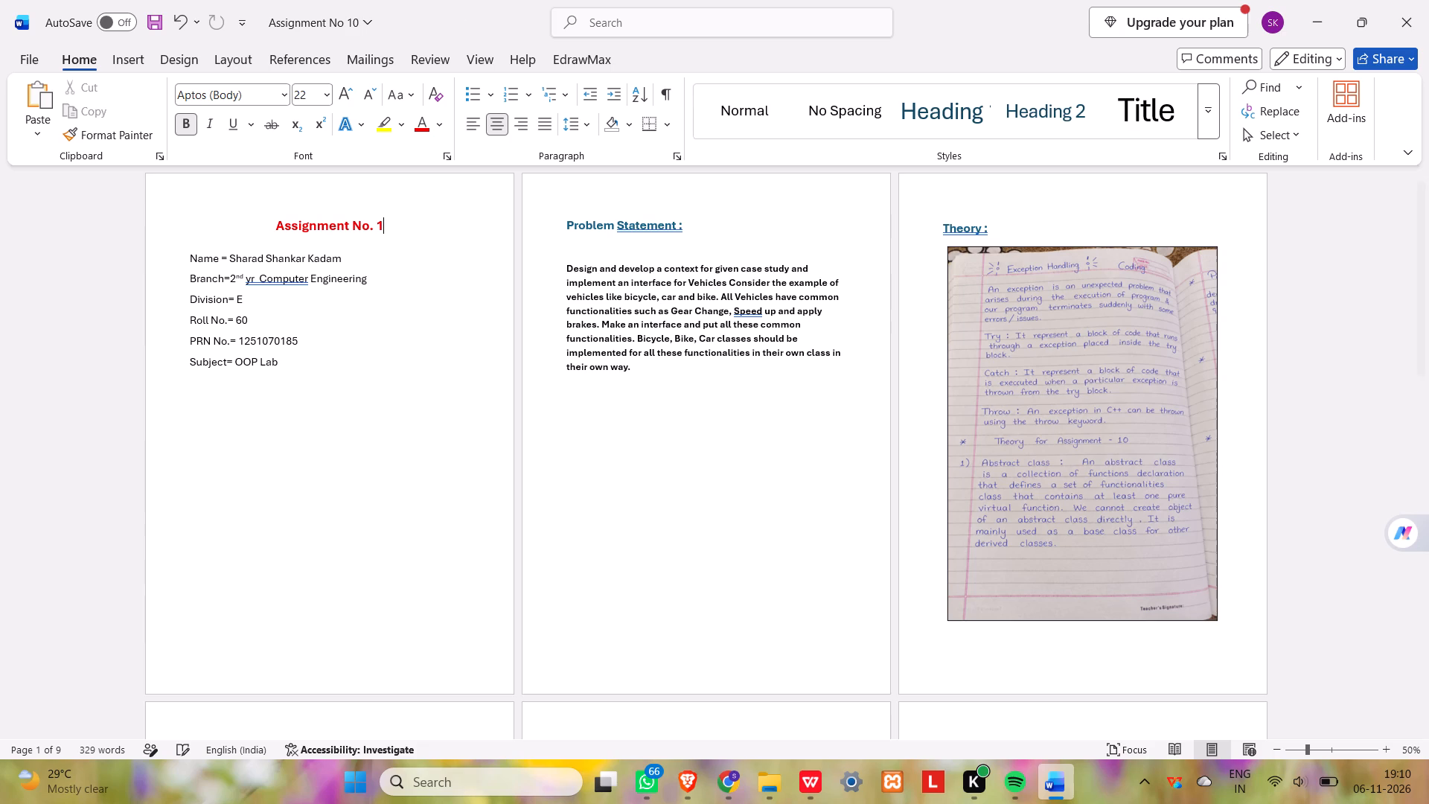
key("1")
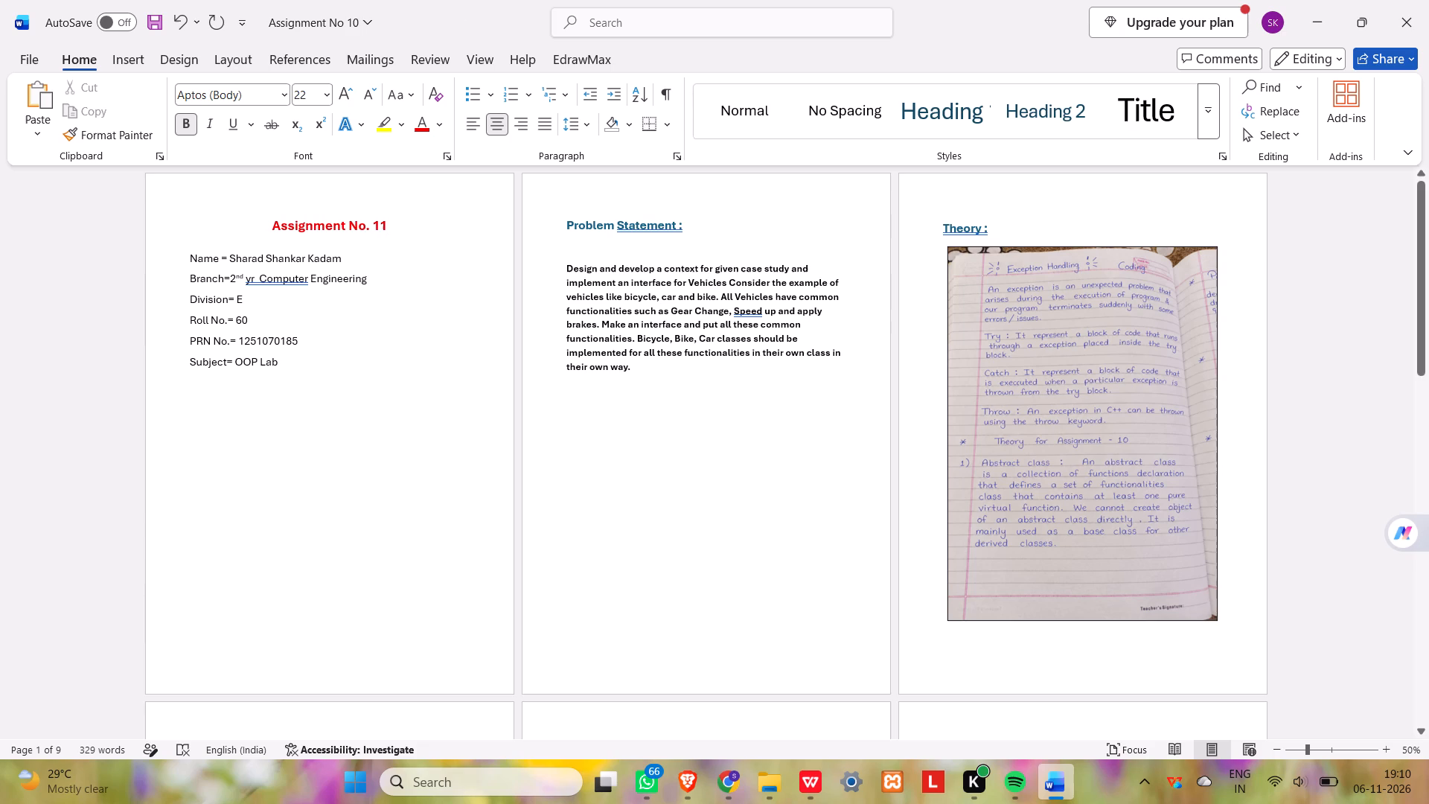
Switch to WPS Office, where the OOPS source assignments are open.
left_click(805, 772)
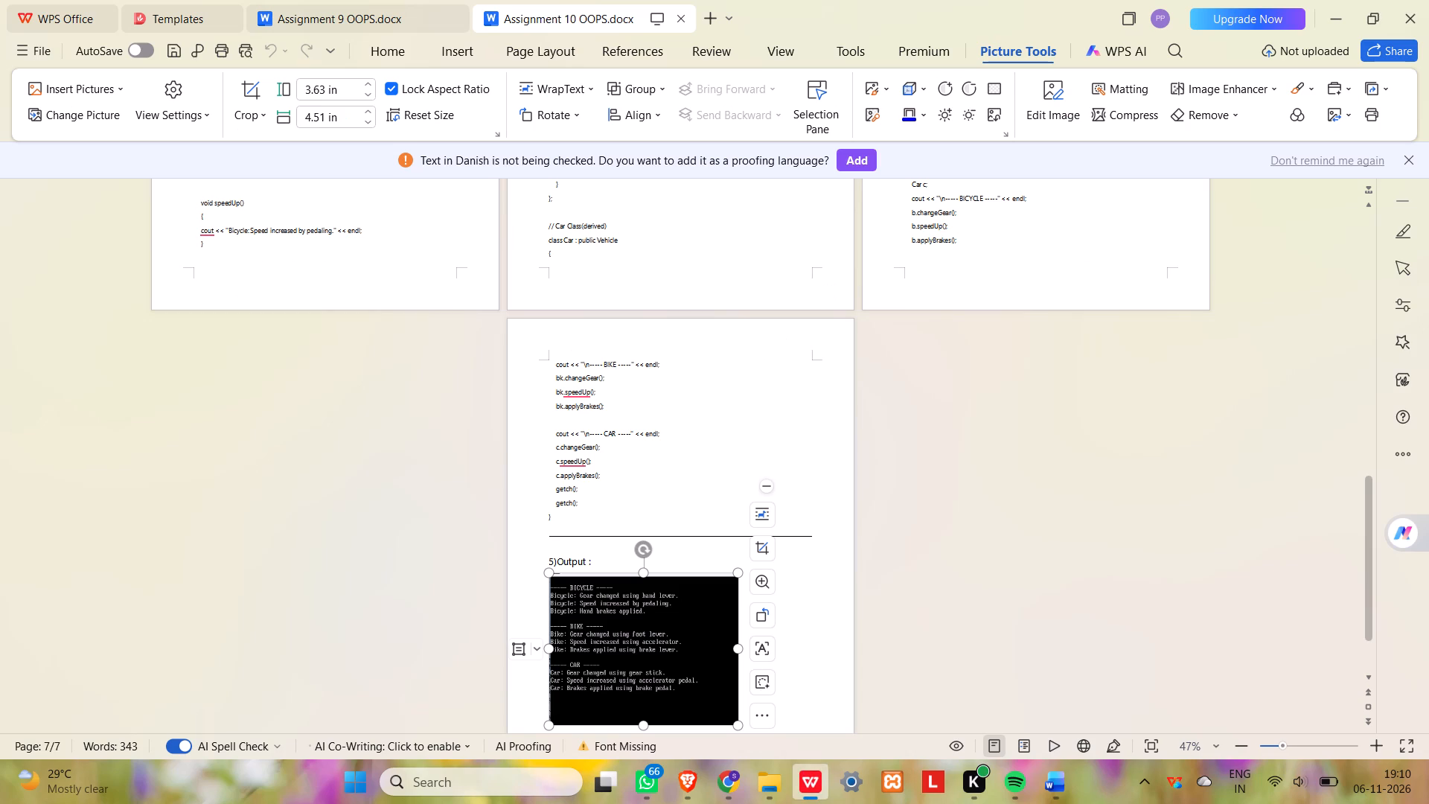
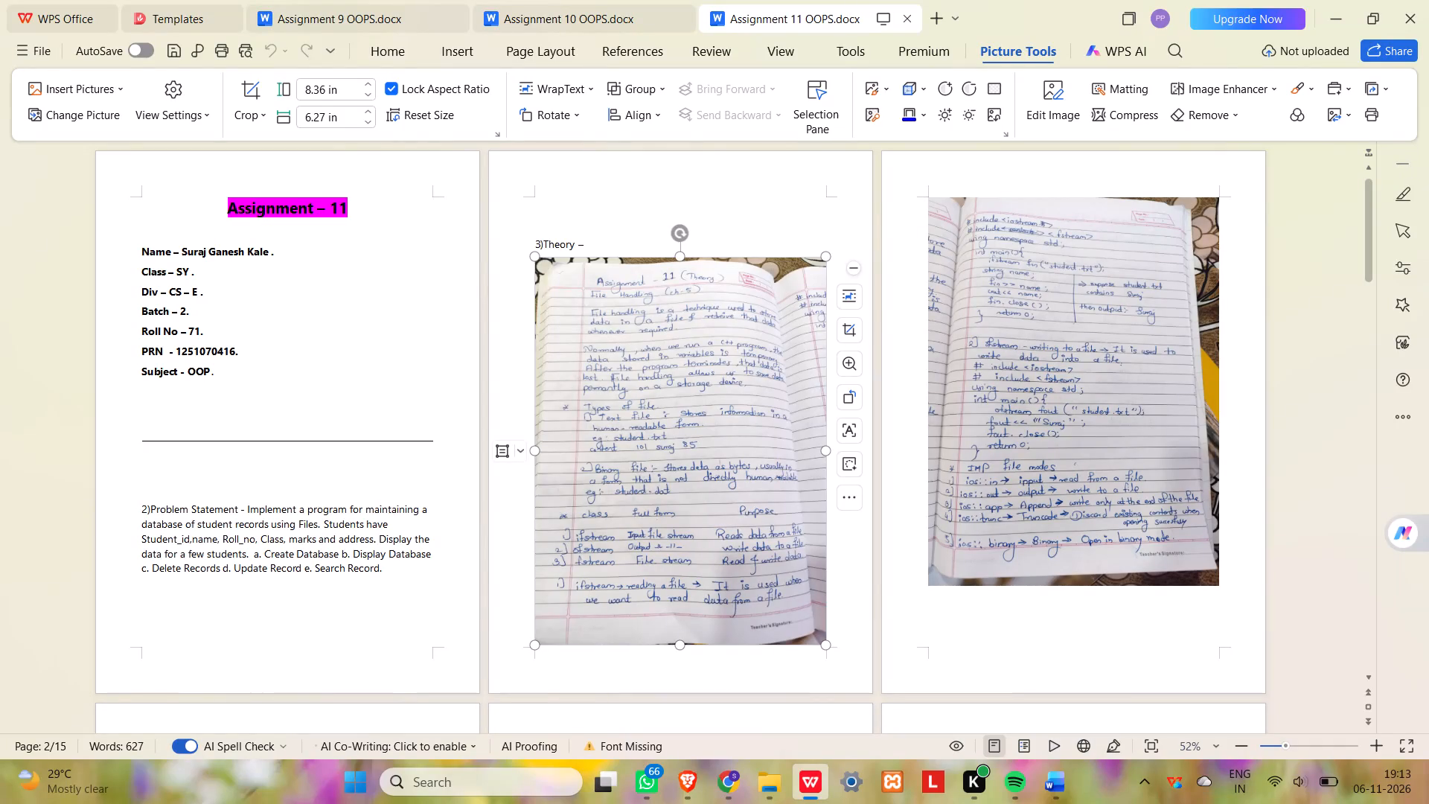
key("ctrl+c")
left_click(732, 791)
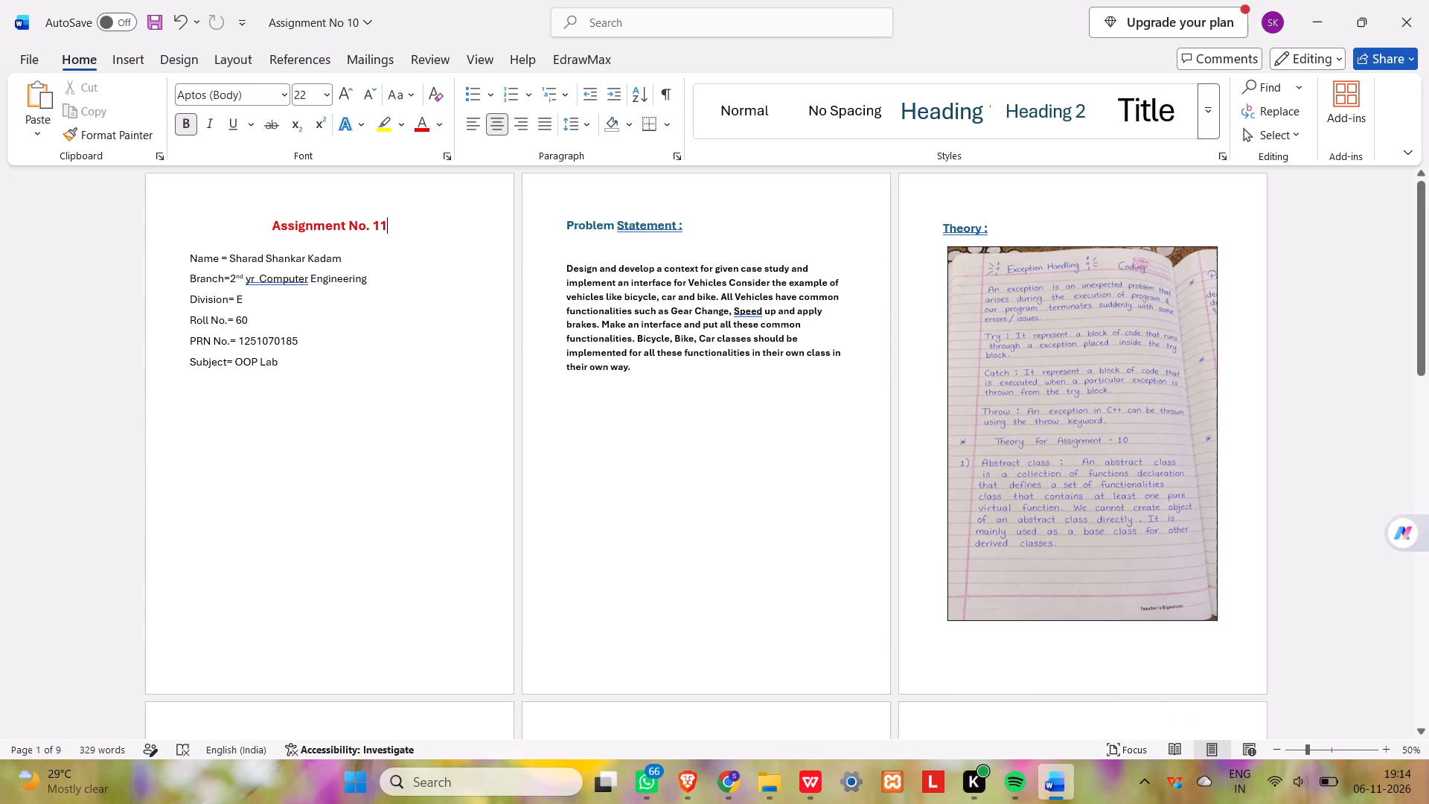
left_click(800, 803)
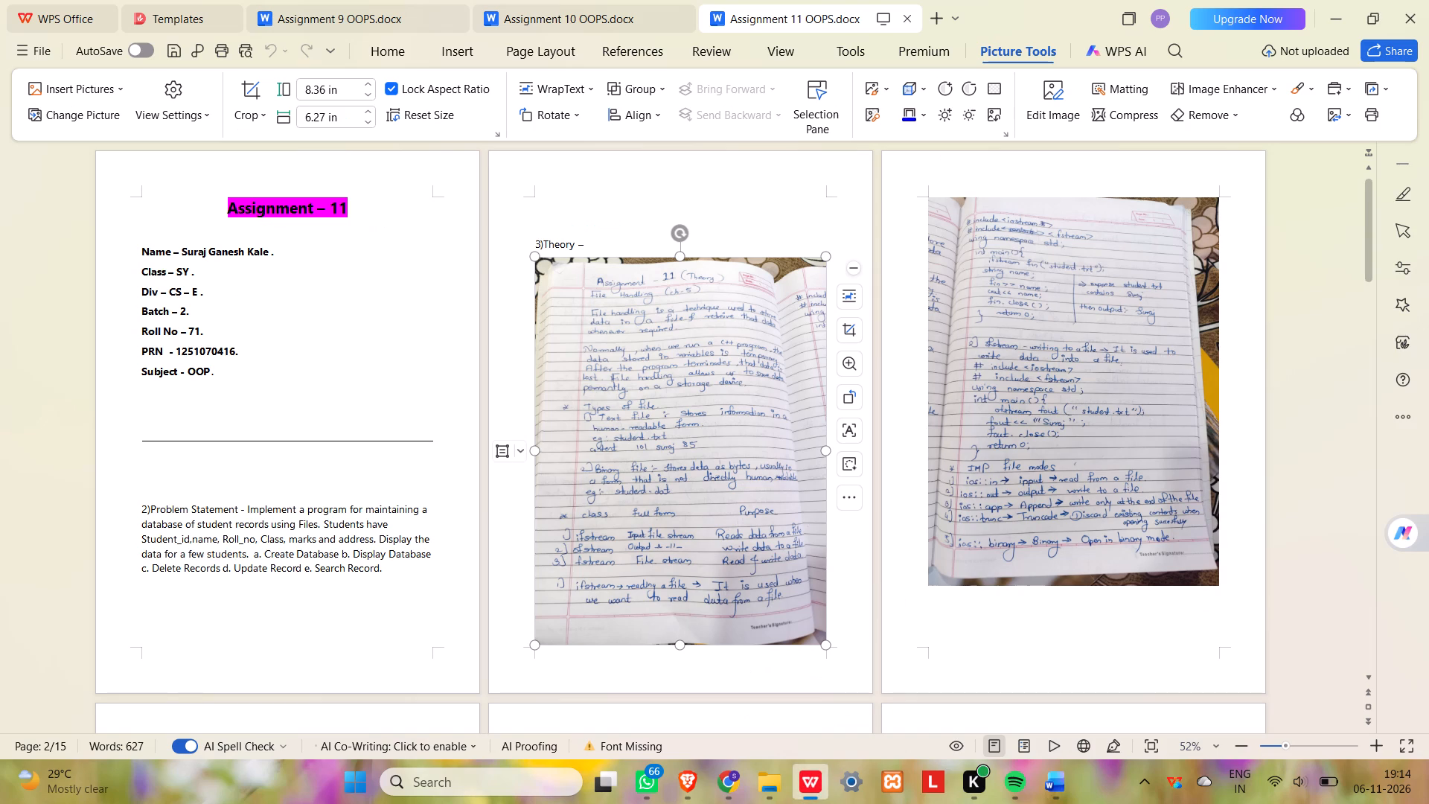
left_click_drag(391, 578, 241, 501)
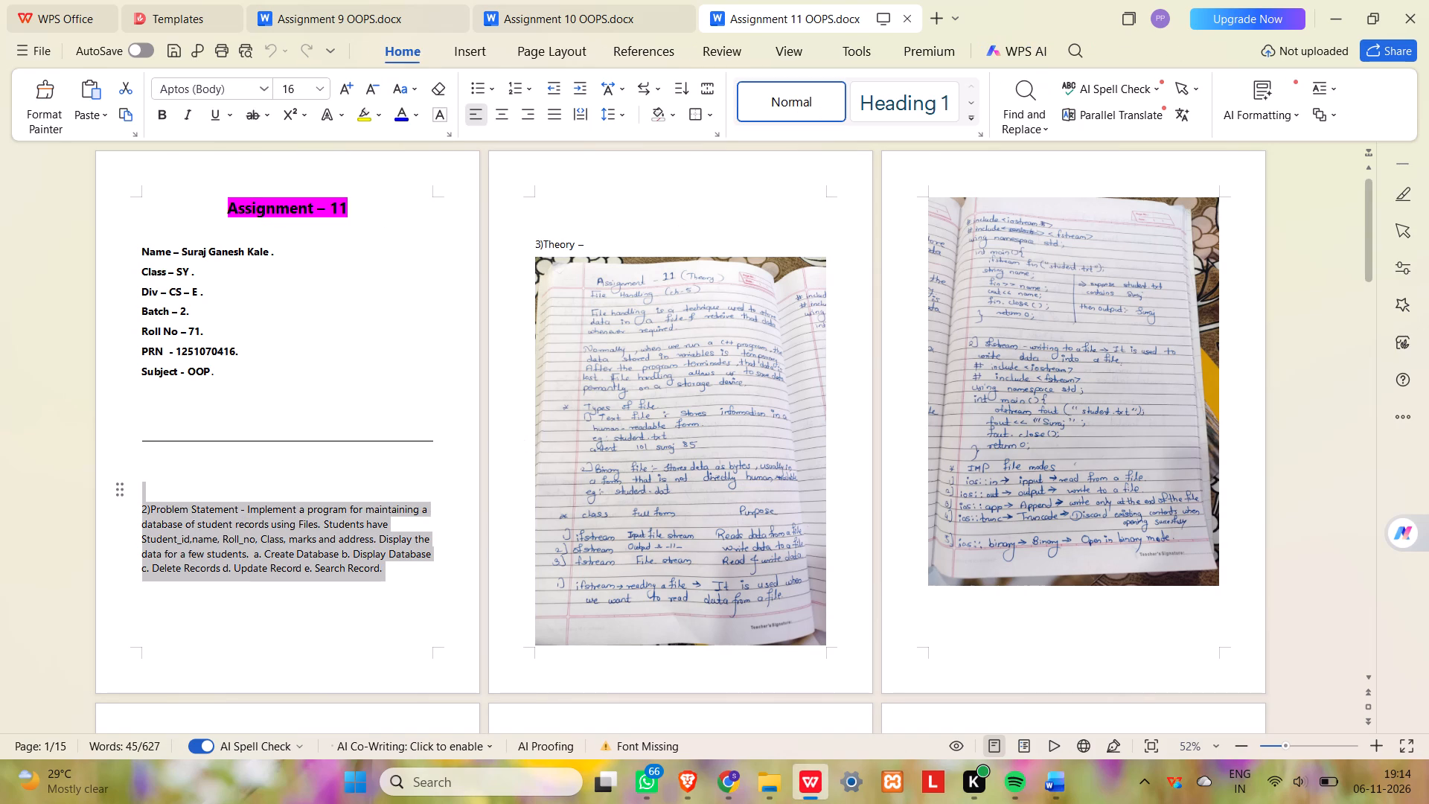
left_click_drag(241, 501, 248, 508)
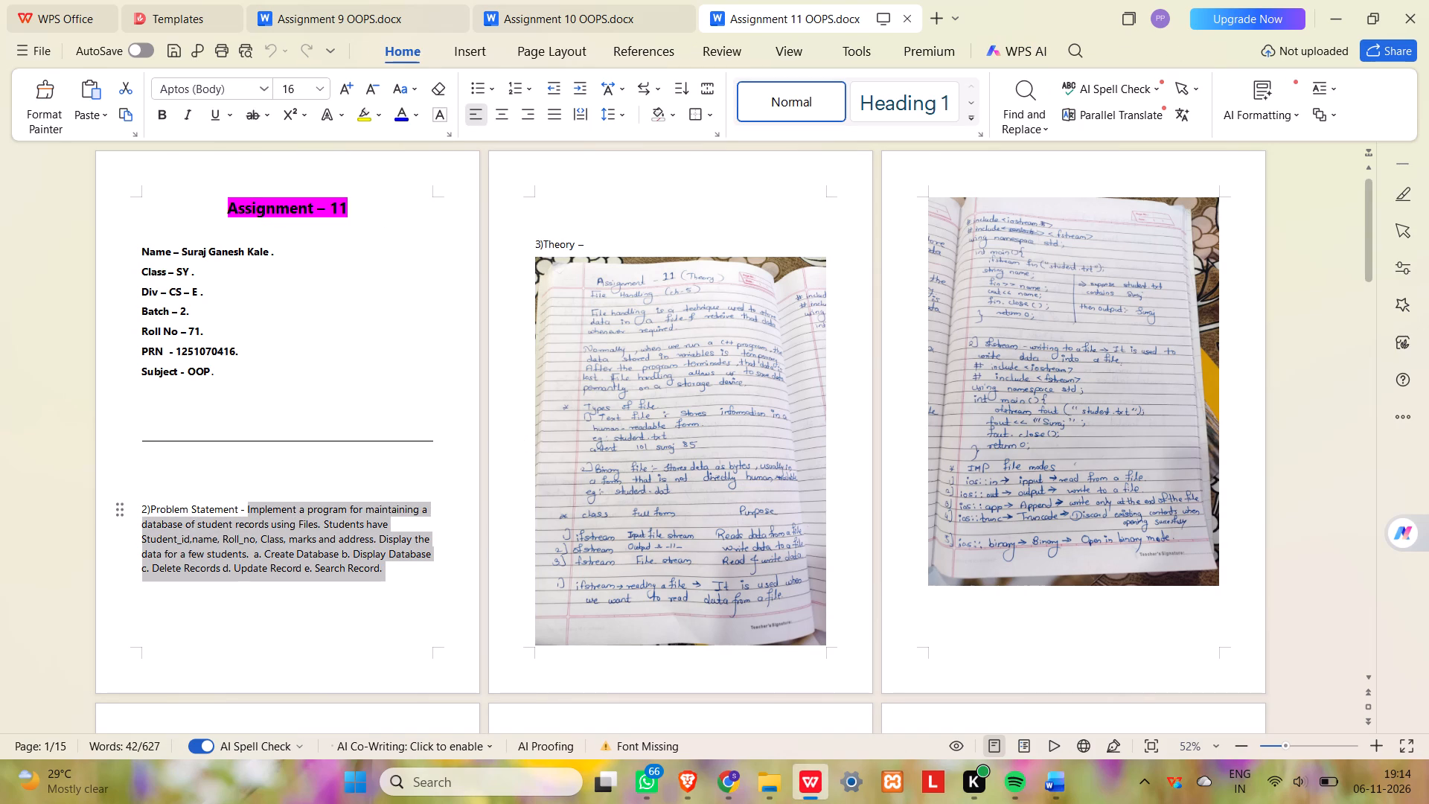
left_click_drag(248, 508, 247, 508)
key("ctrl+c")
left_click(1068, 783)
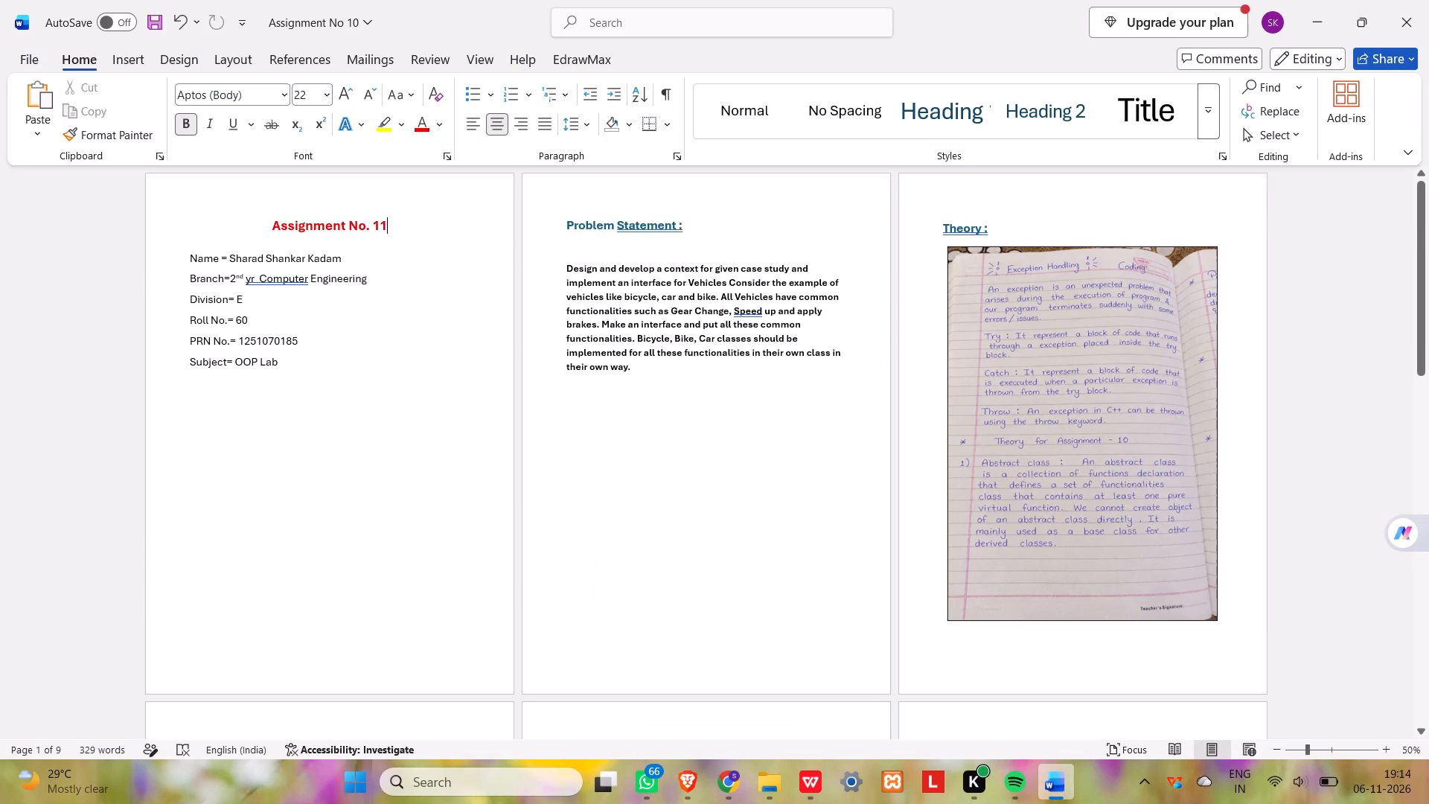
left_click_drag(657, 377, 560, 267)
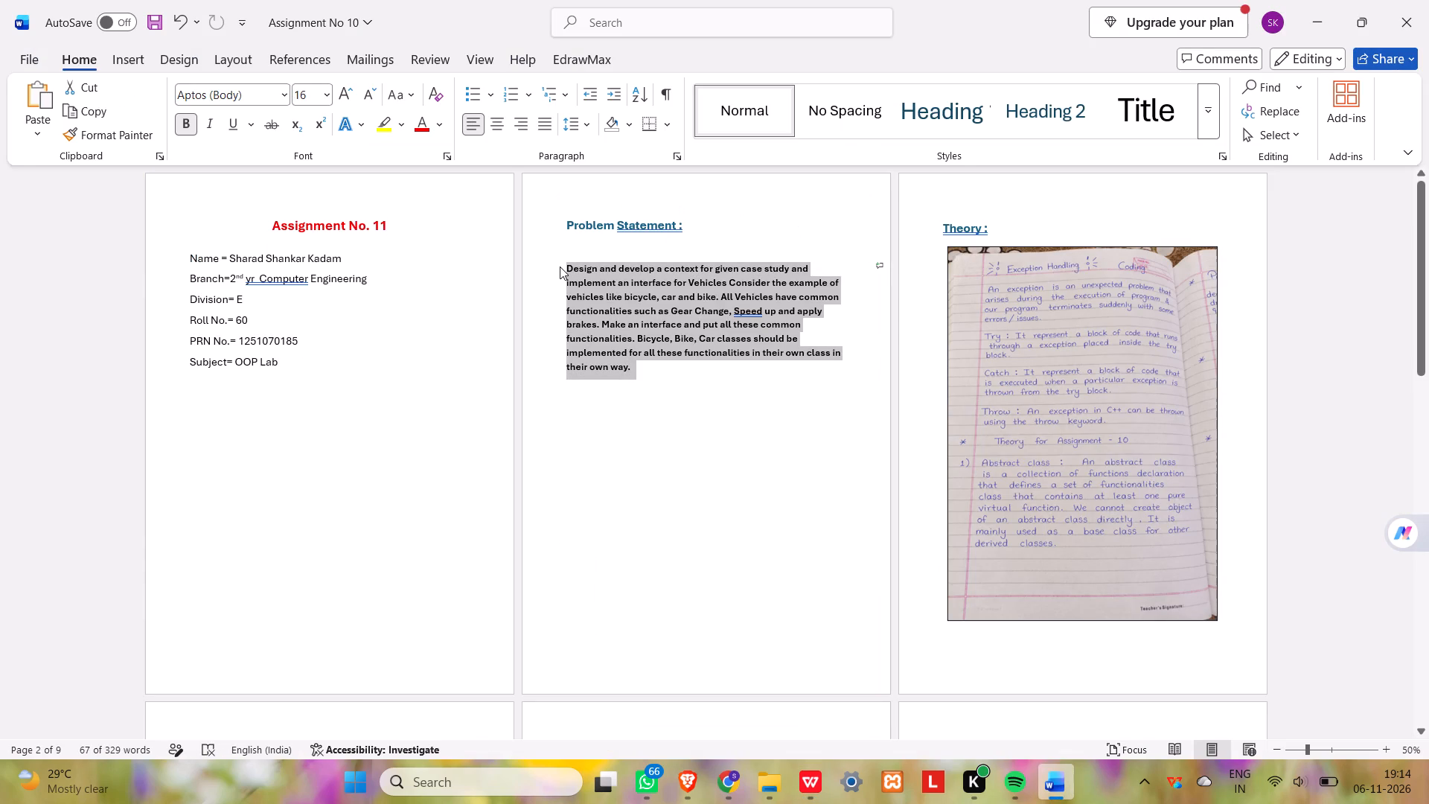
key("ctrl+v")
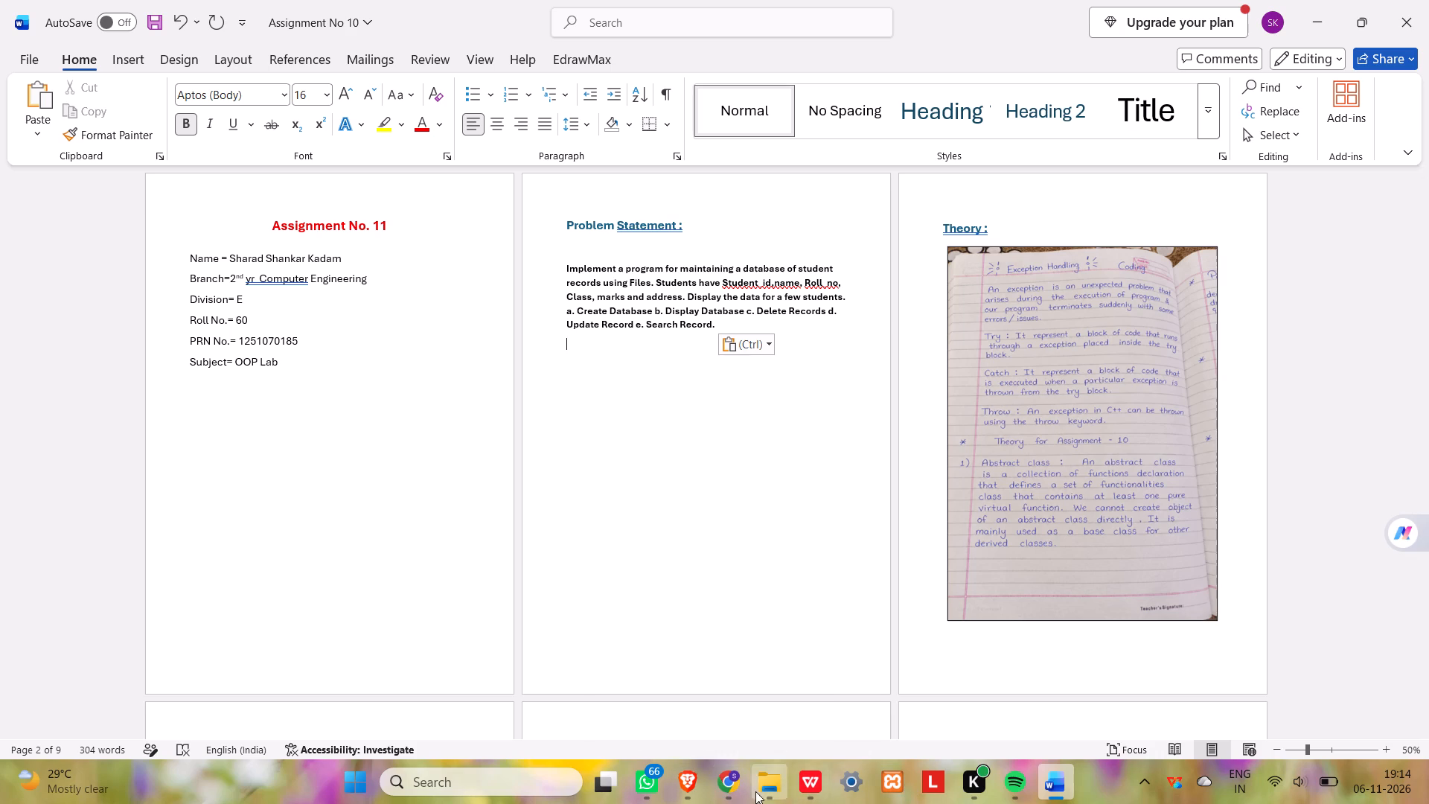
Replace the vehicle program under Code in Word with the student database code from Assignment 11 OOPS.docx in WPS Office, omitting the author comment.
left_click(822, 790)
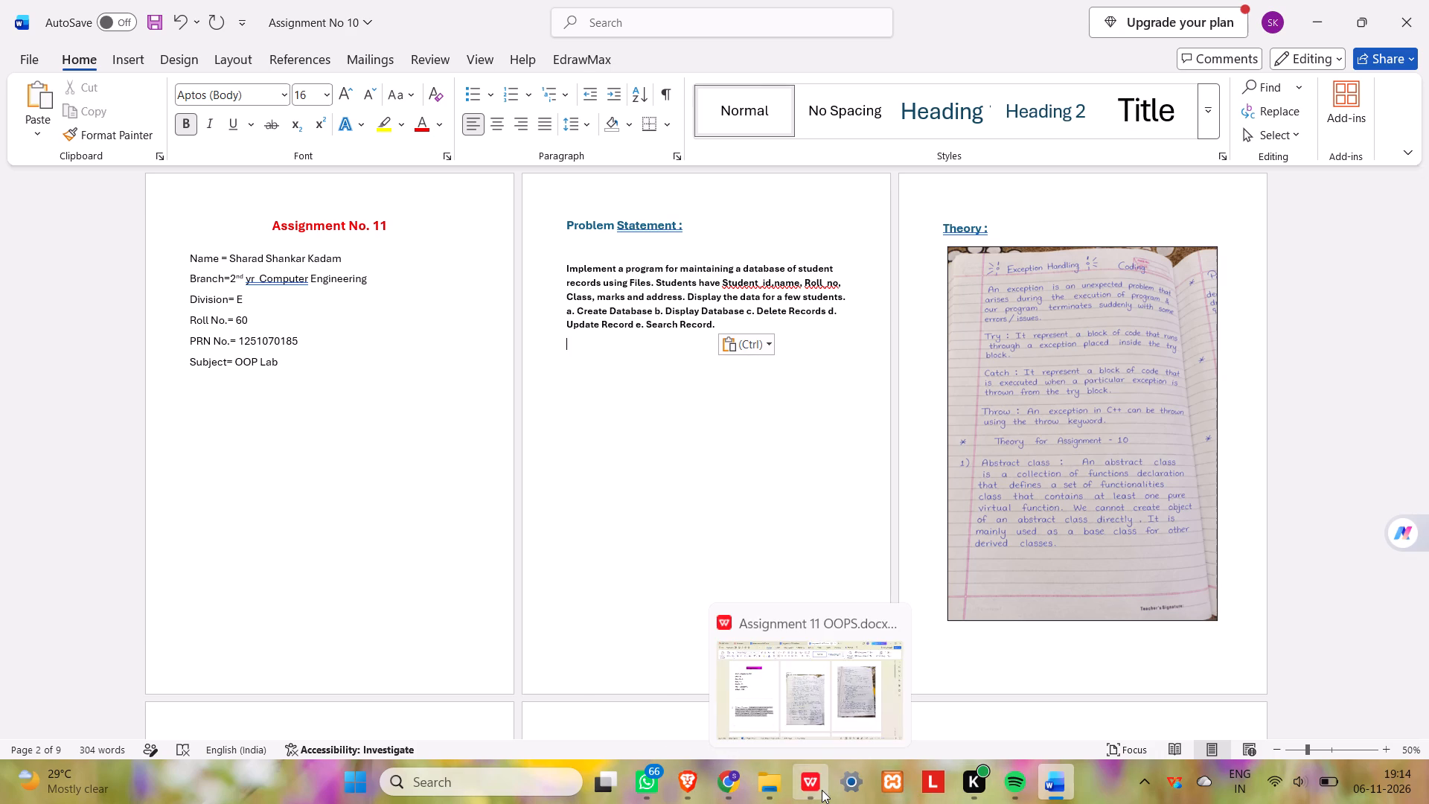
scroll(697, 569, "down", 4)
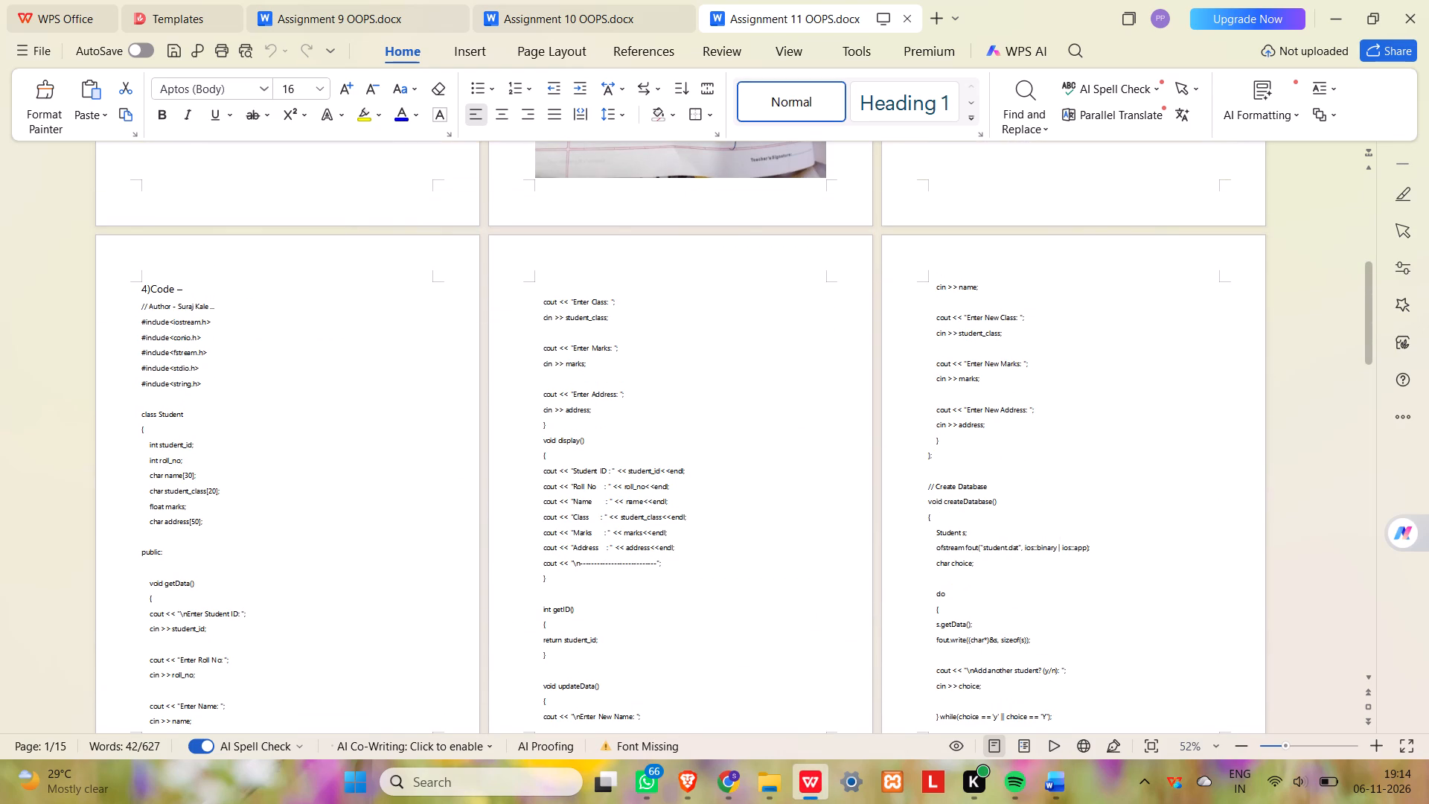
left_click_drag(139, 322, 907, 751)
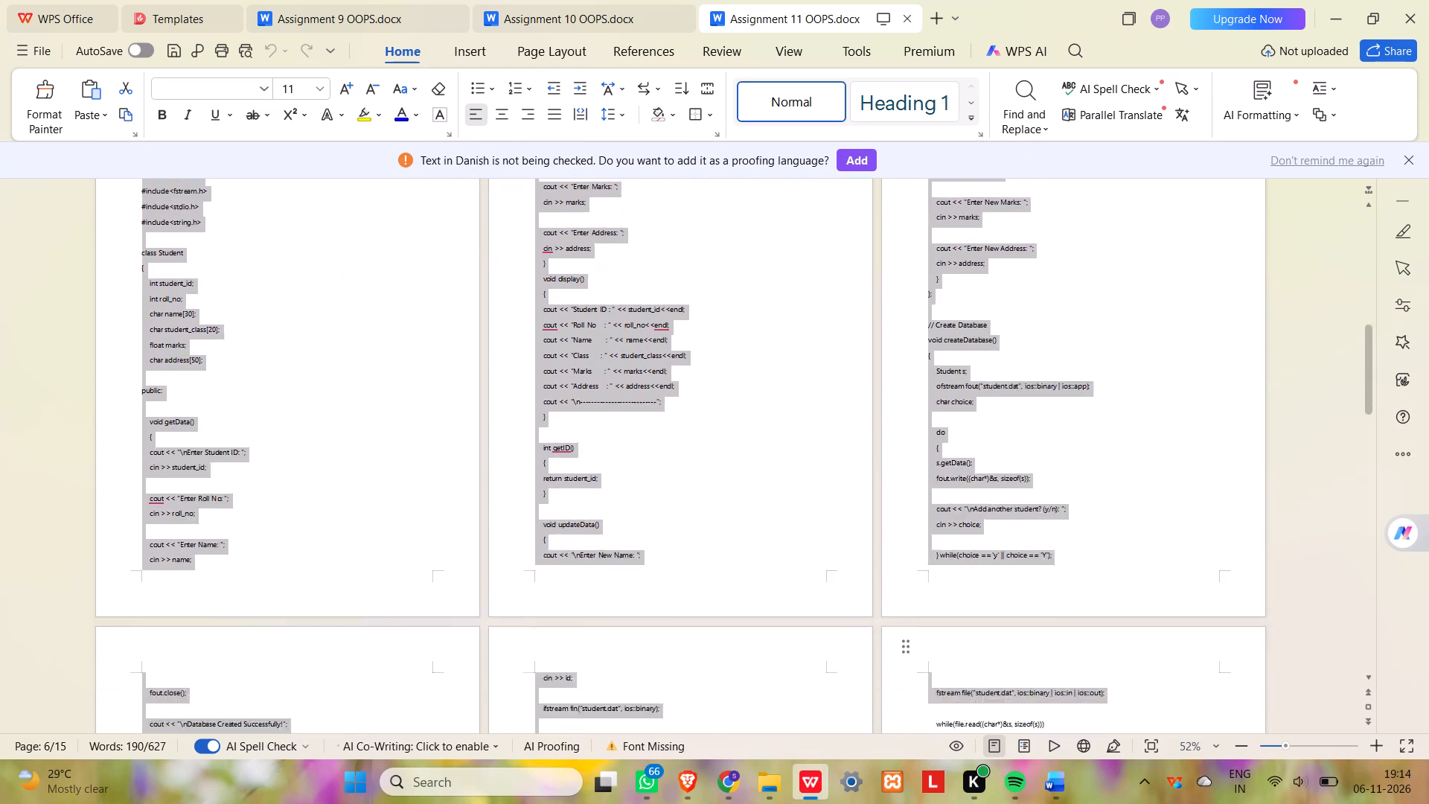
left_click_drag(907, 751, 636, 213)
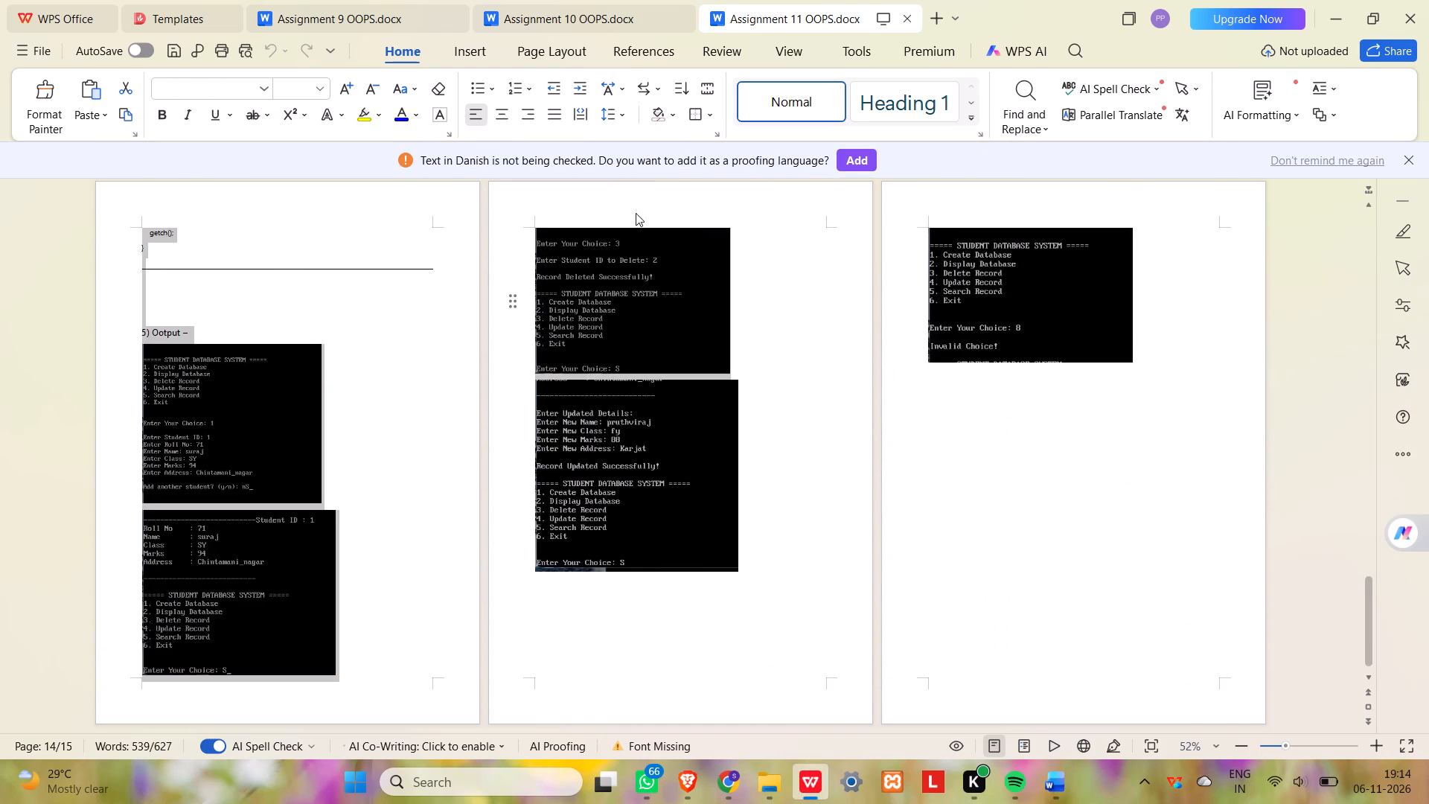
left_click_drag(636, 213, 167, 244)
scroll(167, 244, "up", 3)
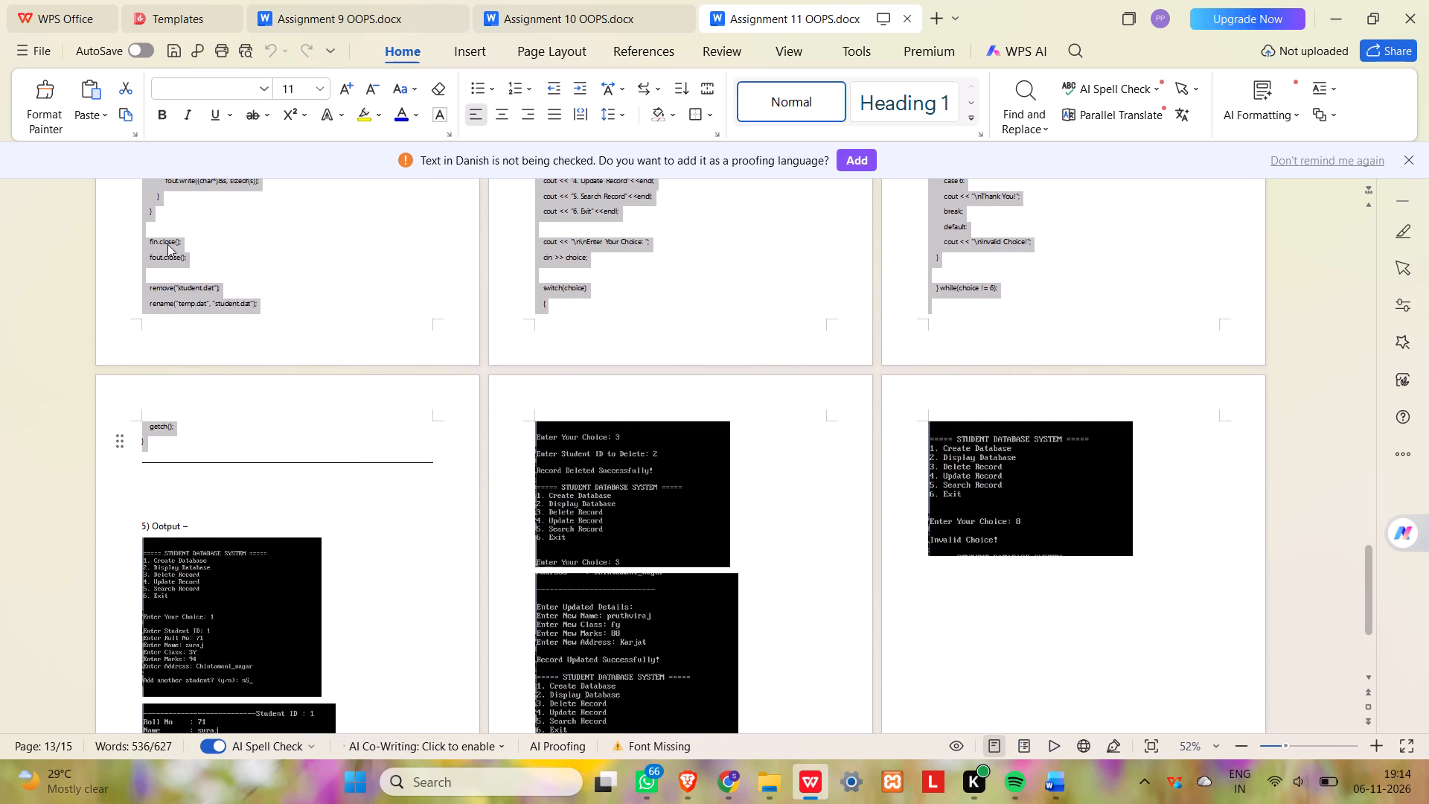
key("ctrl+c")
left_click(1052, 782)
scroll(923, 554, "down", 2)
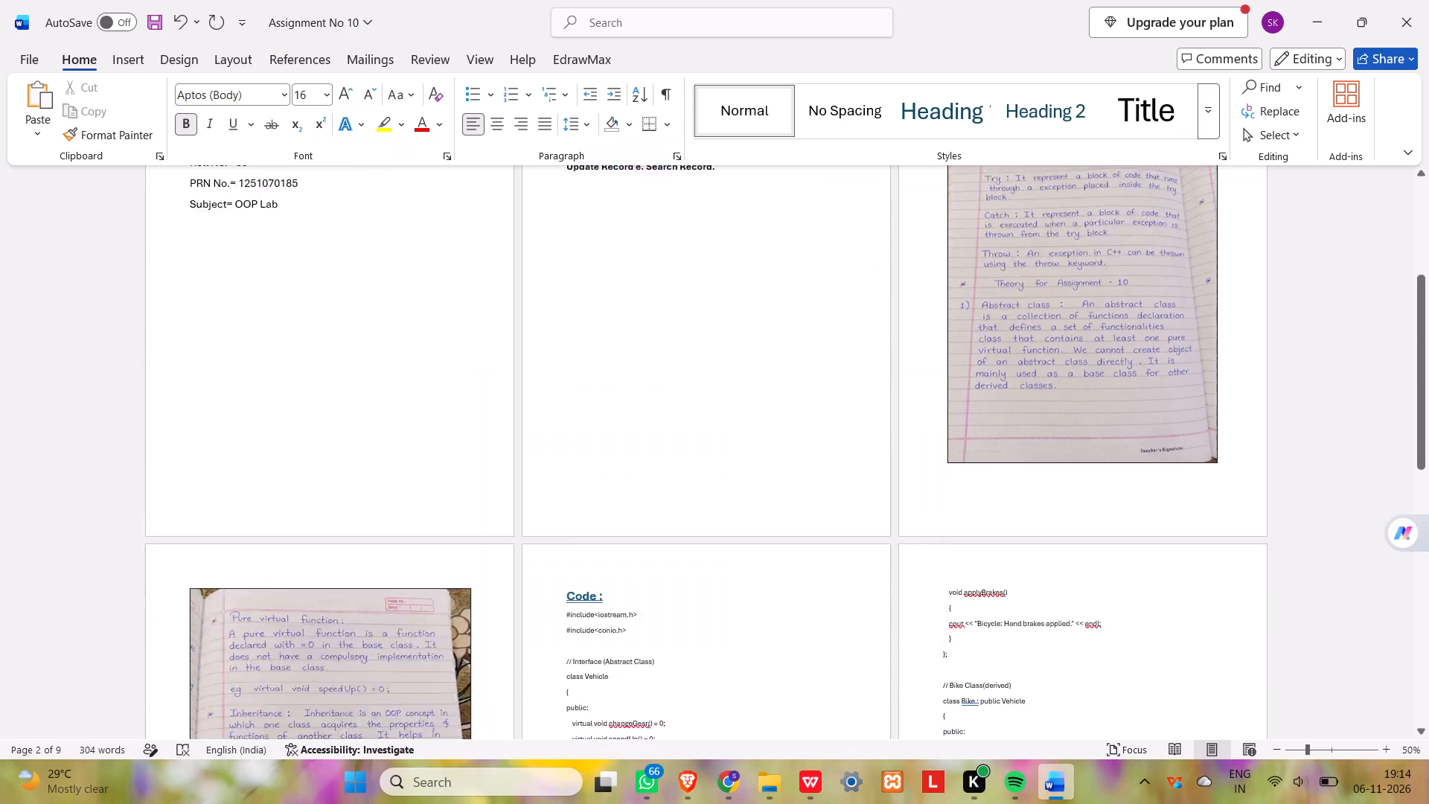
scroll(923, 554, "down", 3)
scroll(665, 275, "up", 2)
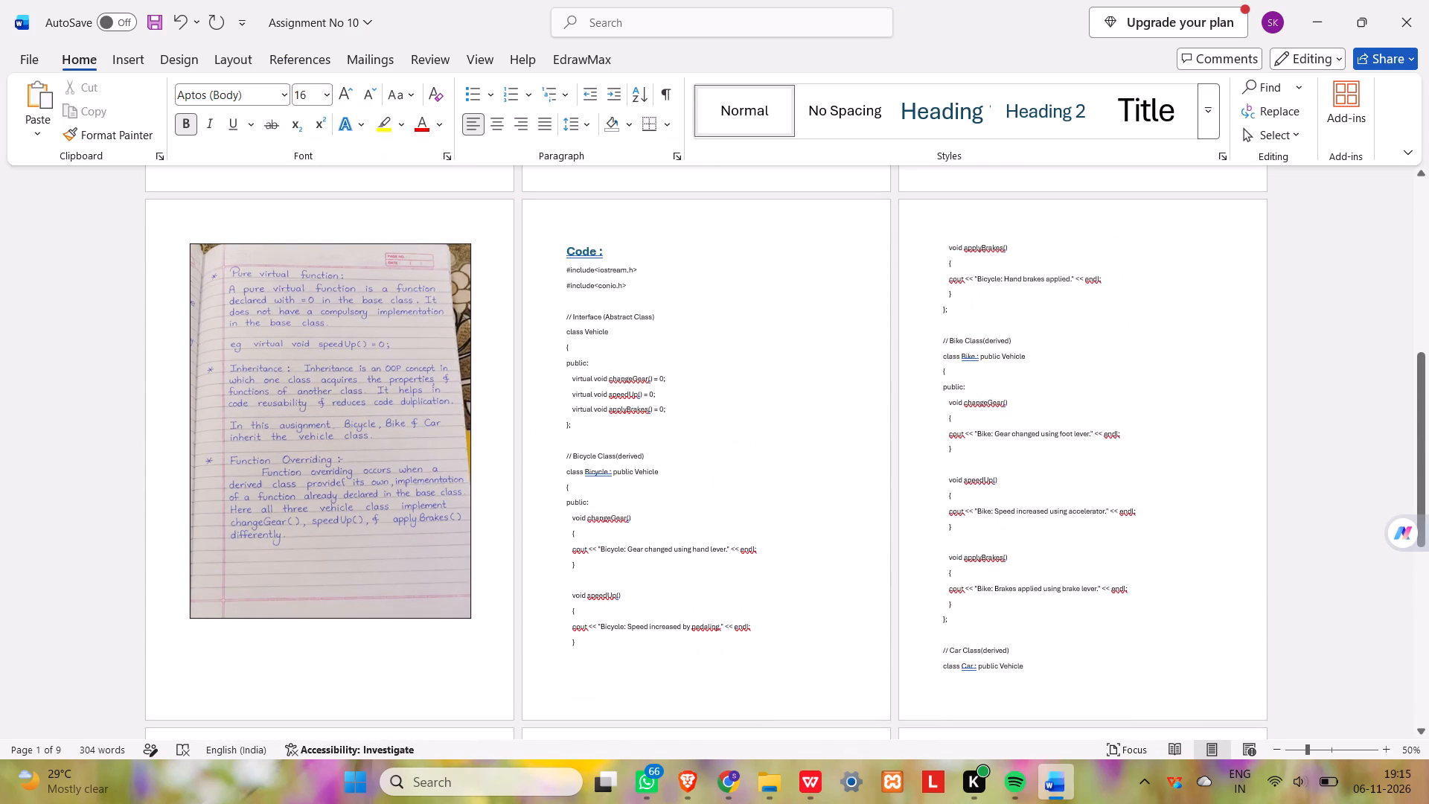
left_click_drag(563, 269, 601, 447)
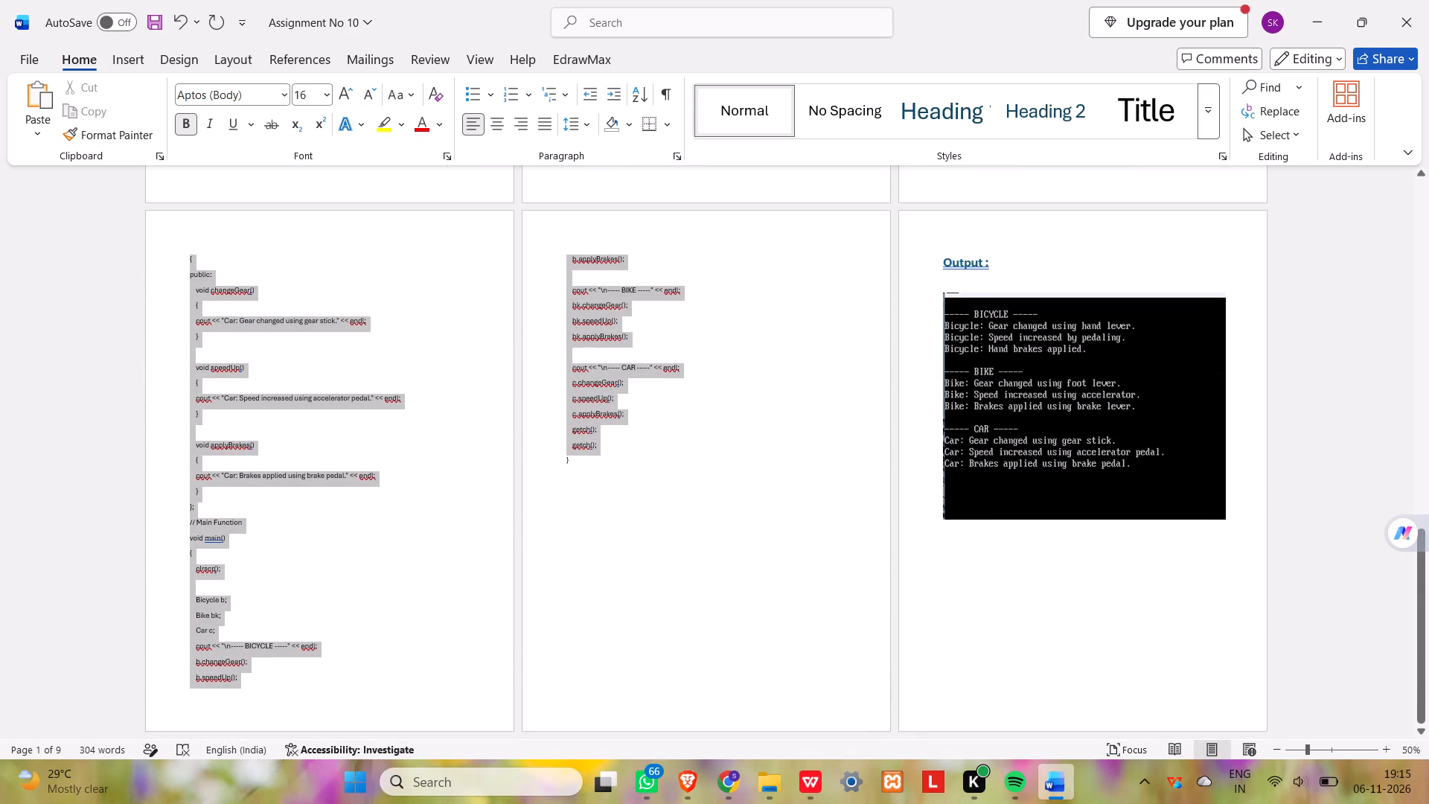
left_click_drag(601, 447, 587, 465)
key("ctrl+v")
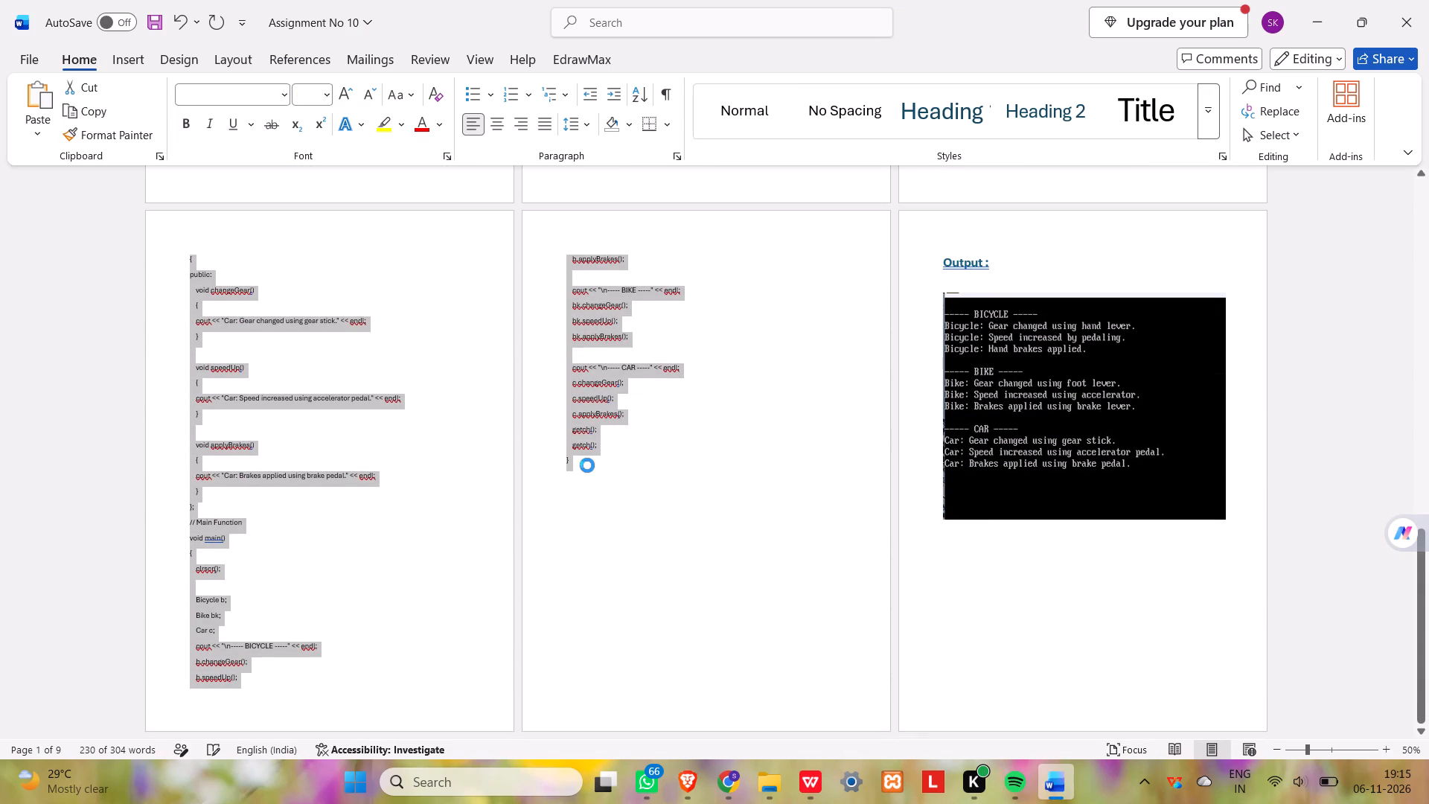
Review the pasted student database code across its pages, through to the Output section.
scroll(587, 465, "up", 4)
scroll(587, 465, "down", 1)
scroll(587, 465, "up", 5)
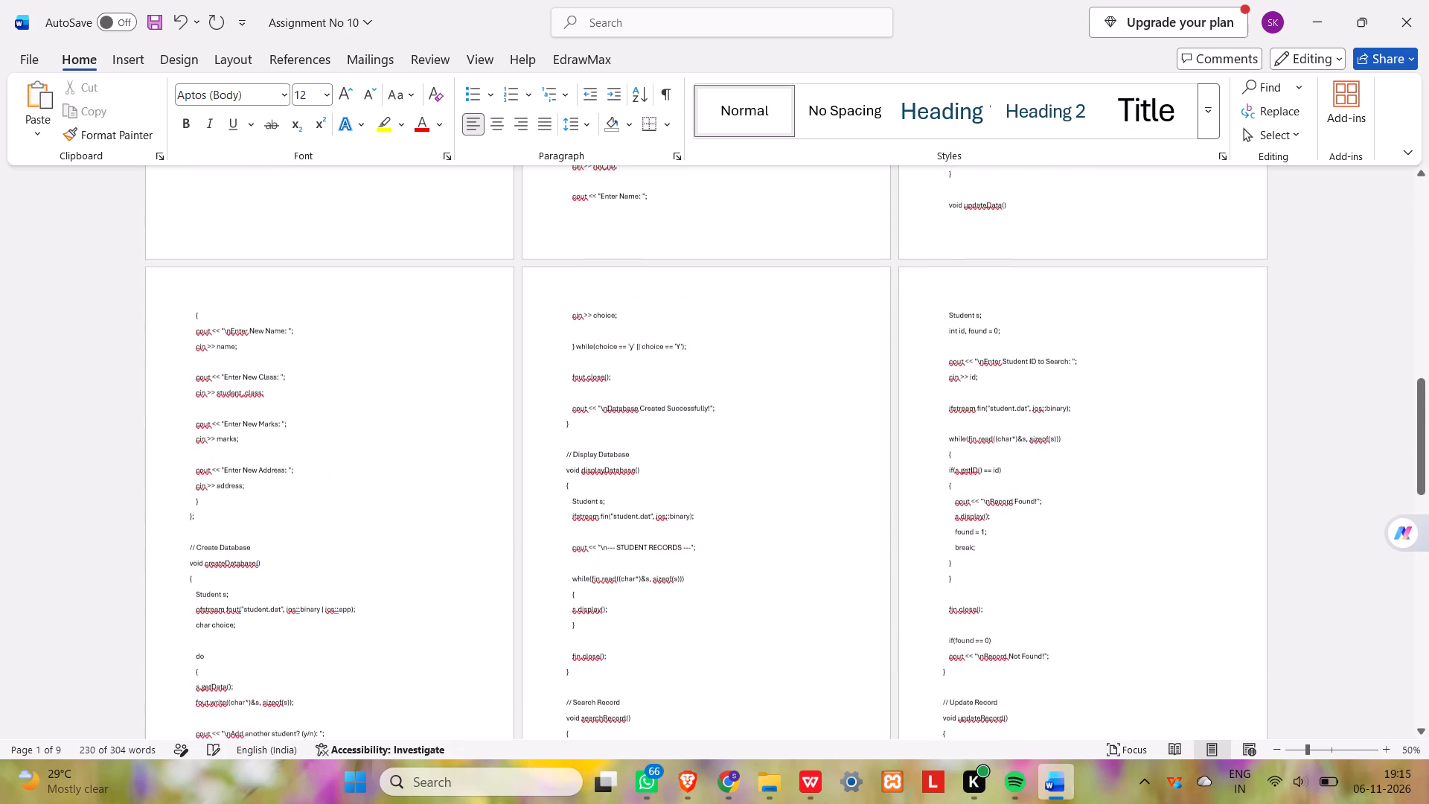
scroll(587, 465, "up", 6)
scroll(587, 465, "down", 6)
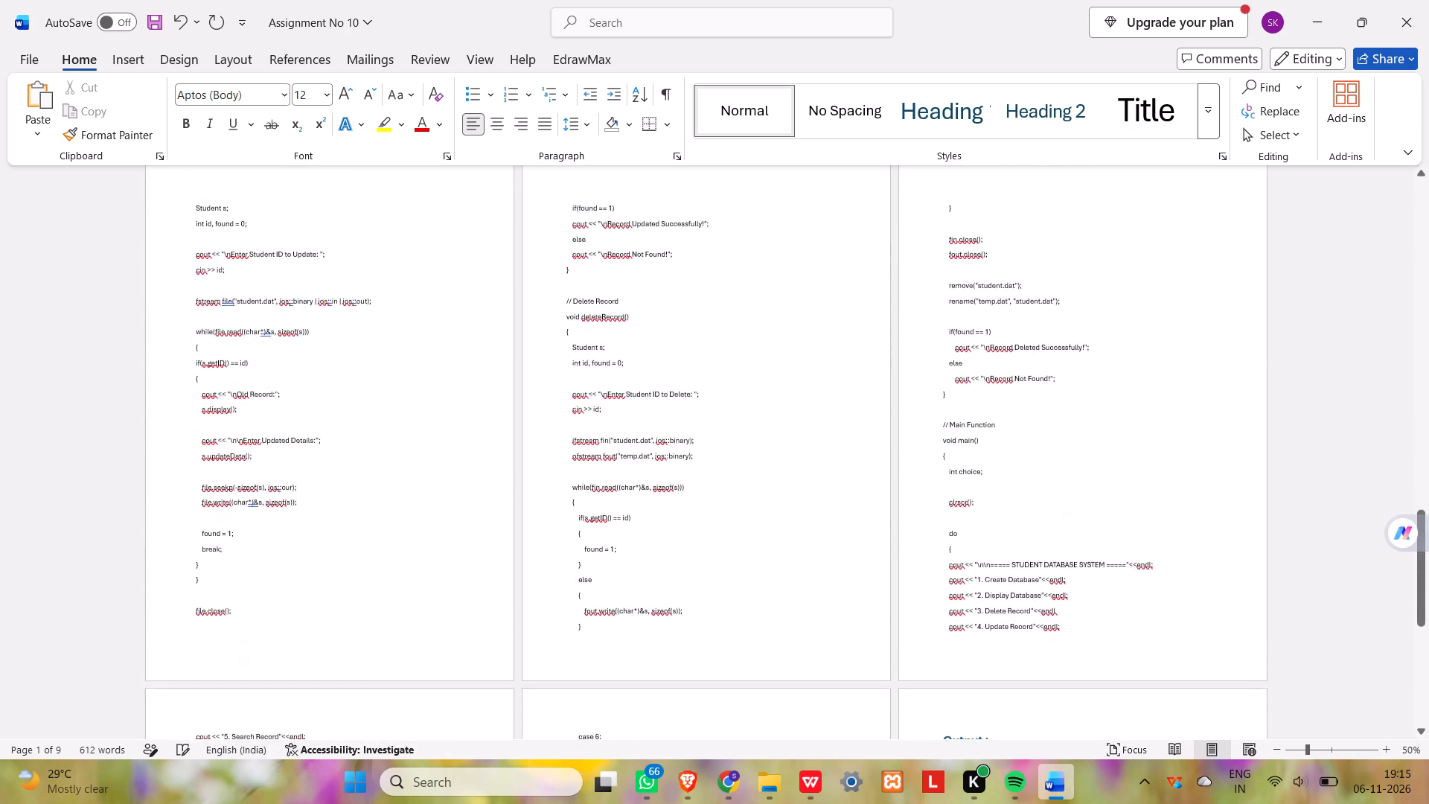
scroll(587, 465, "down", 4)
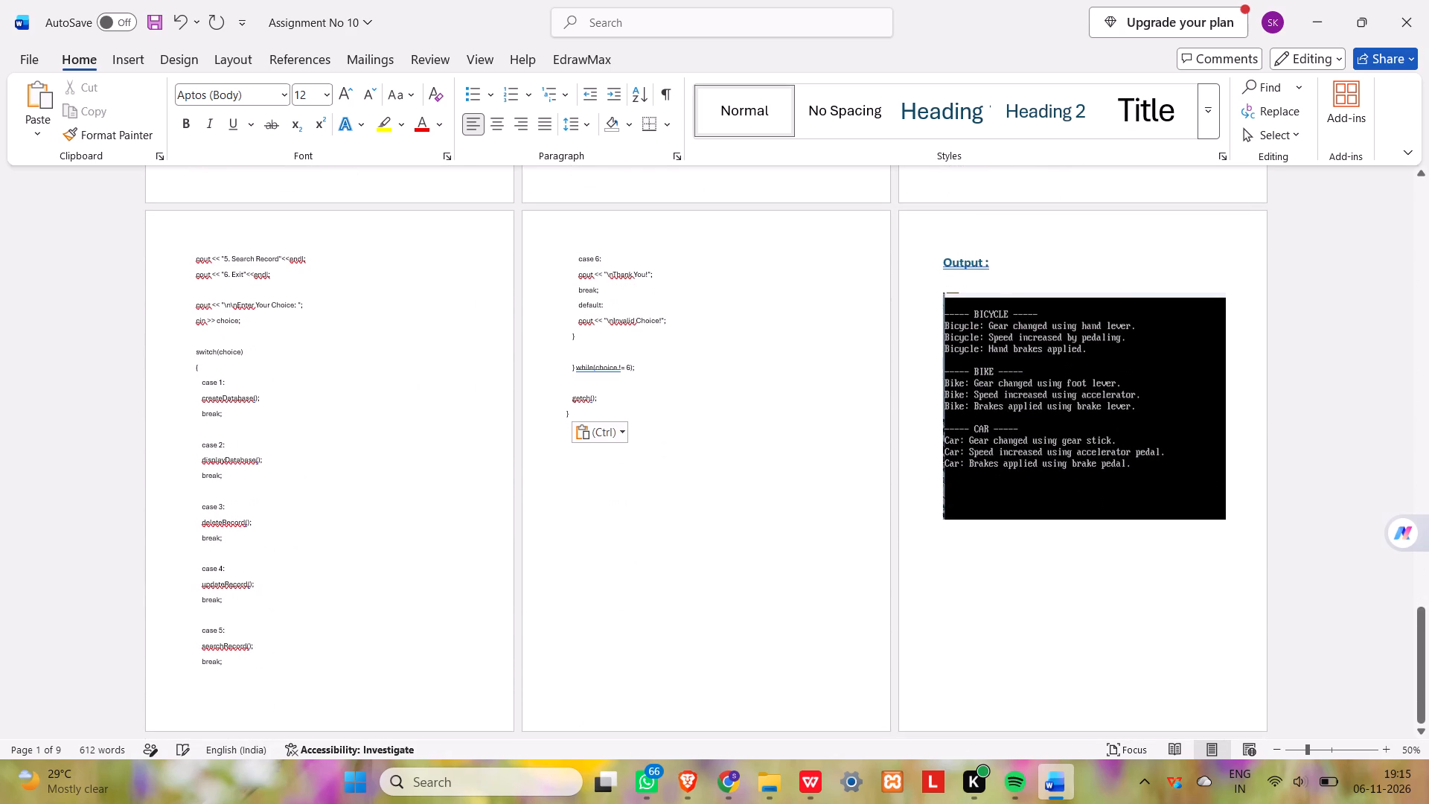
Replace the vehicle output picture under Output in Word with the first Output screenshot from Assignment 11 OOPS.docx in WPS Office.
left_click(1029, 427)
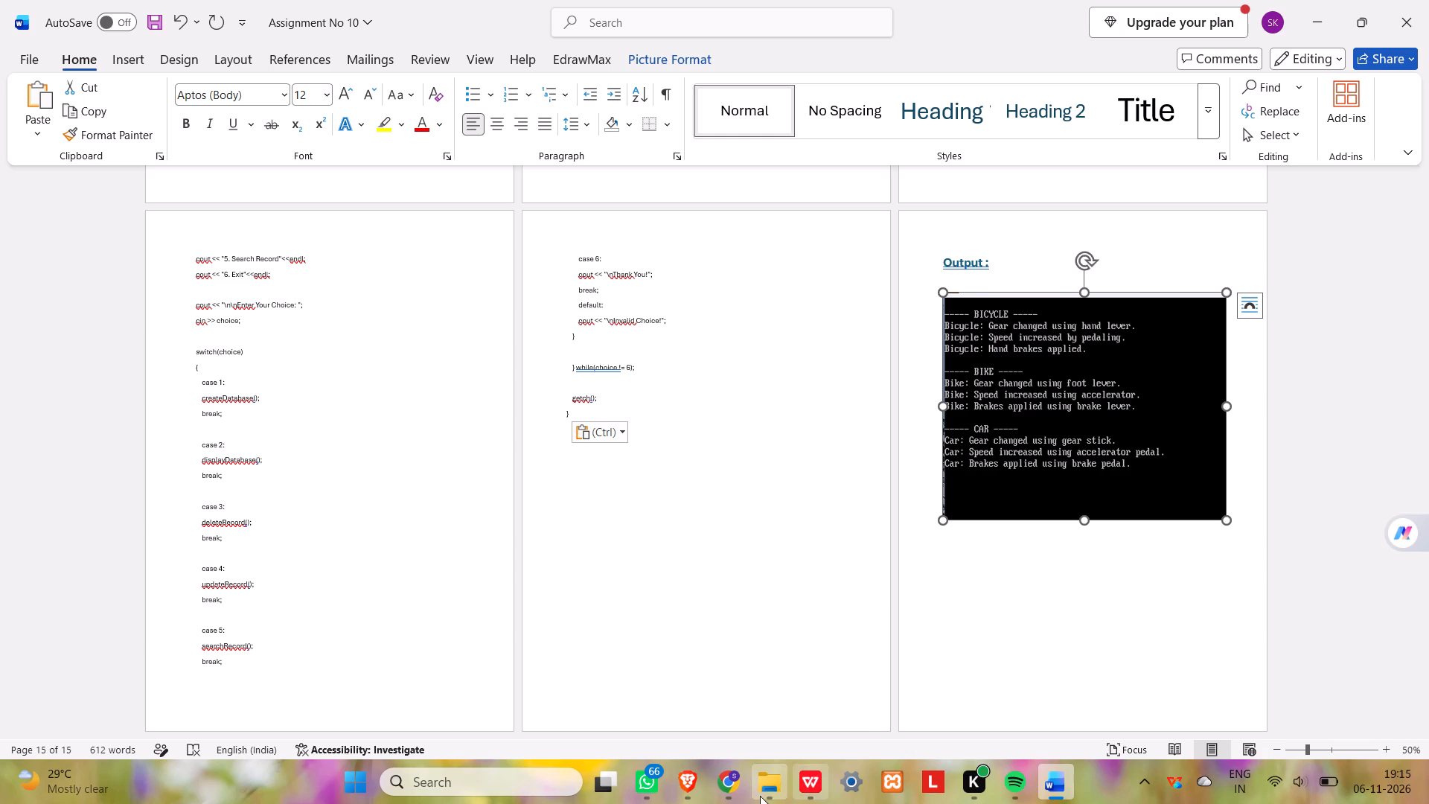
left_click(803, 692)
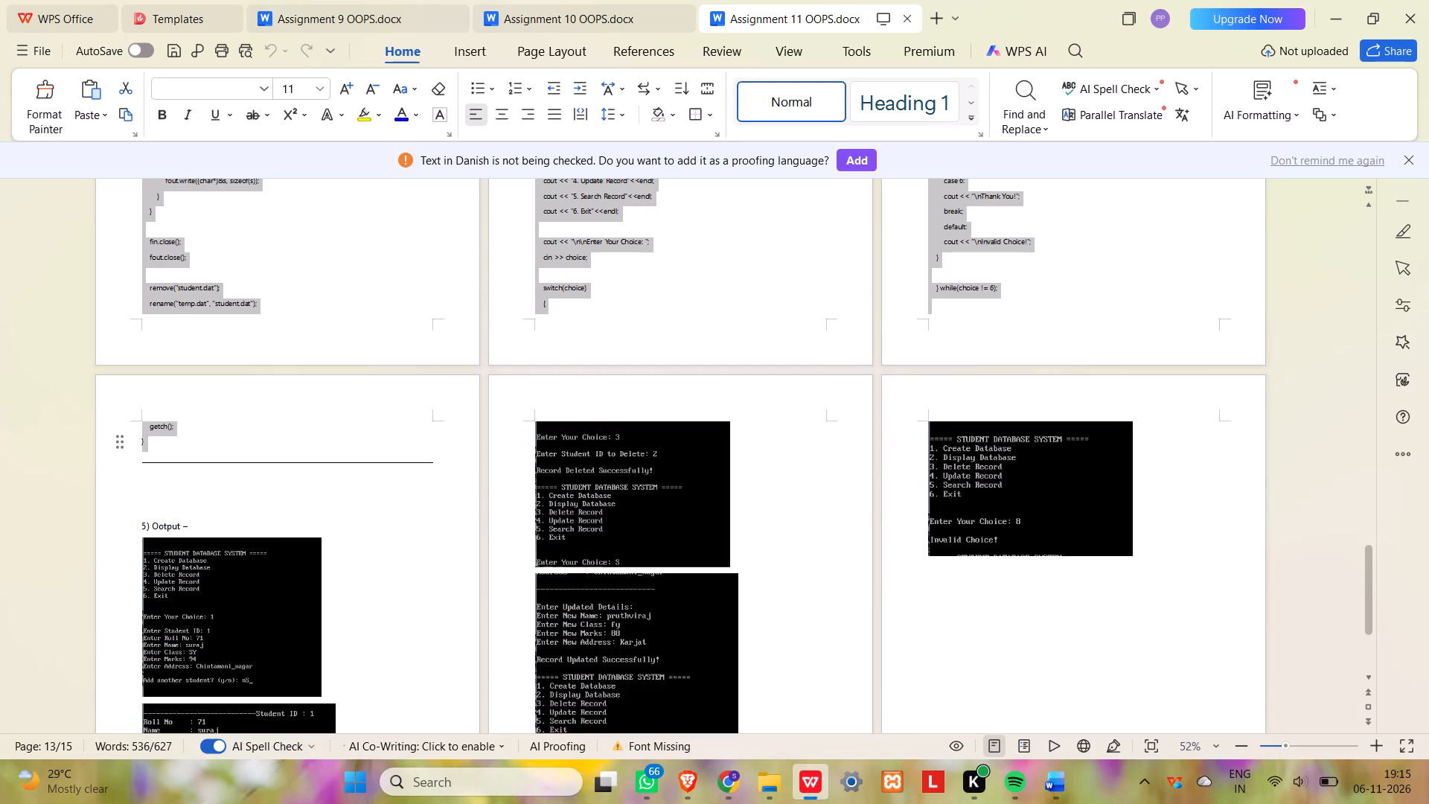
left_click(219, 625)
scroll(219, 625, "down", 1)
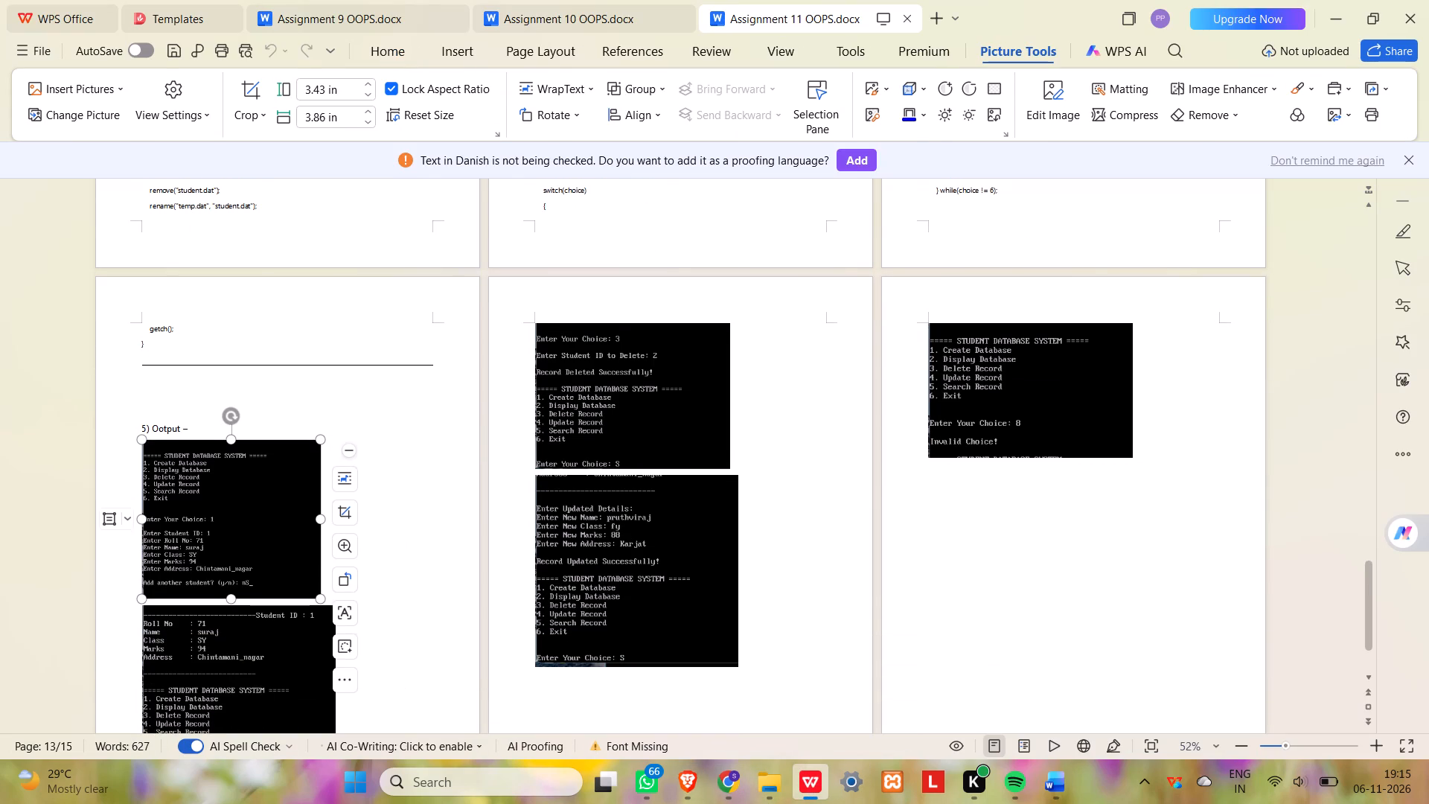
key("ctrl+c")
left_click(1055, 773)
left_click(989, 380)
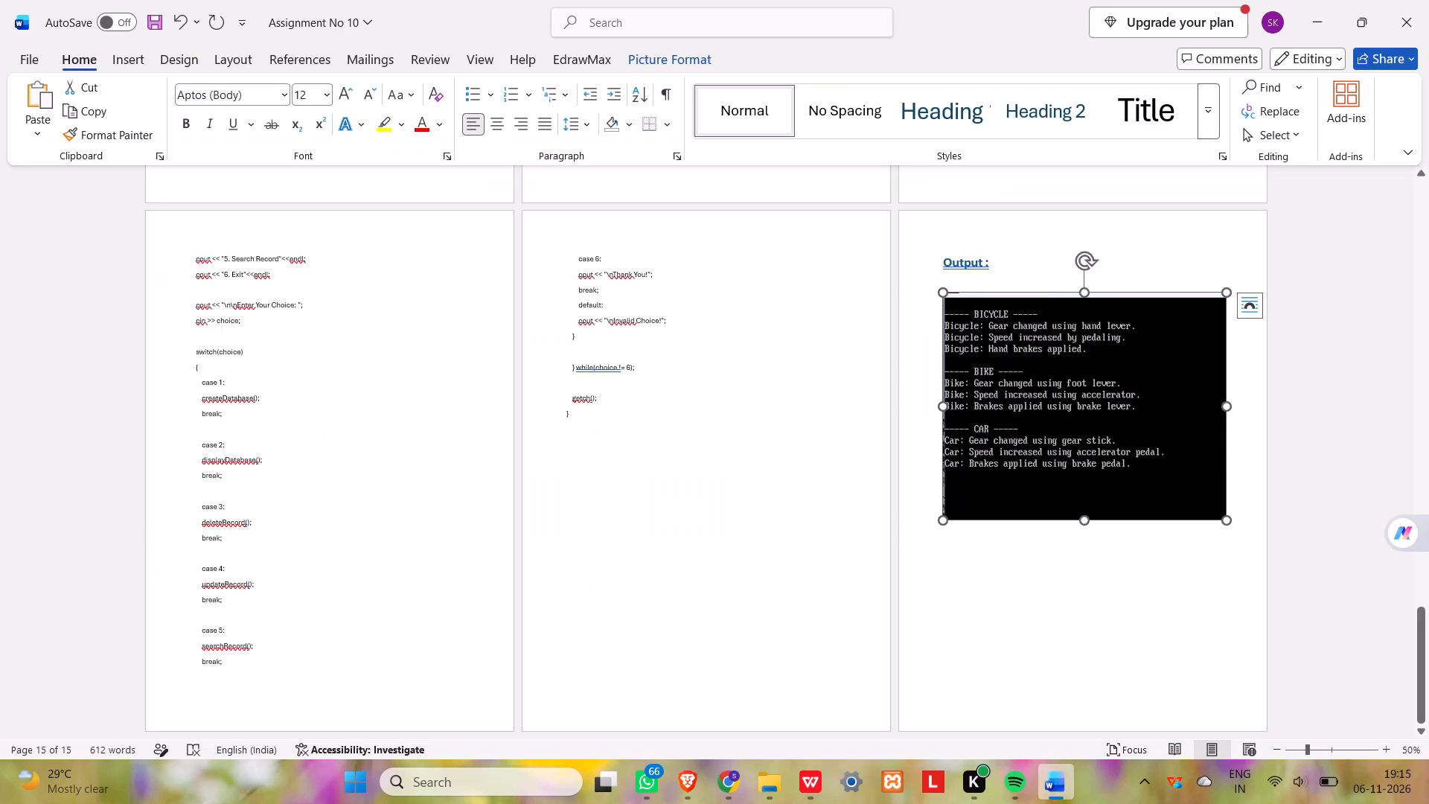
key("ctrl+v")
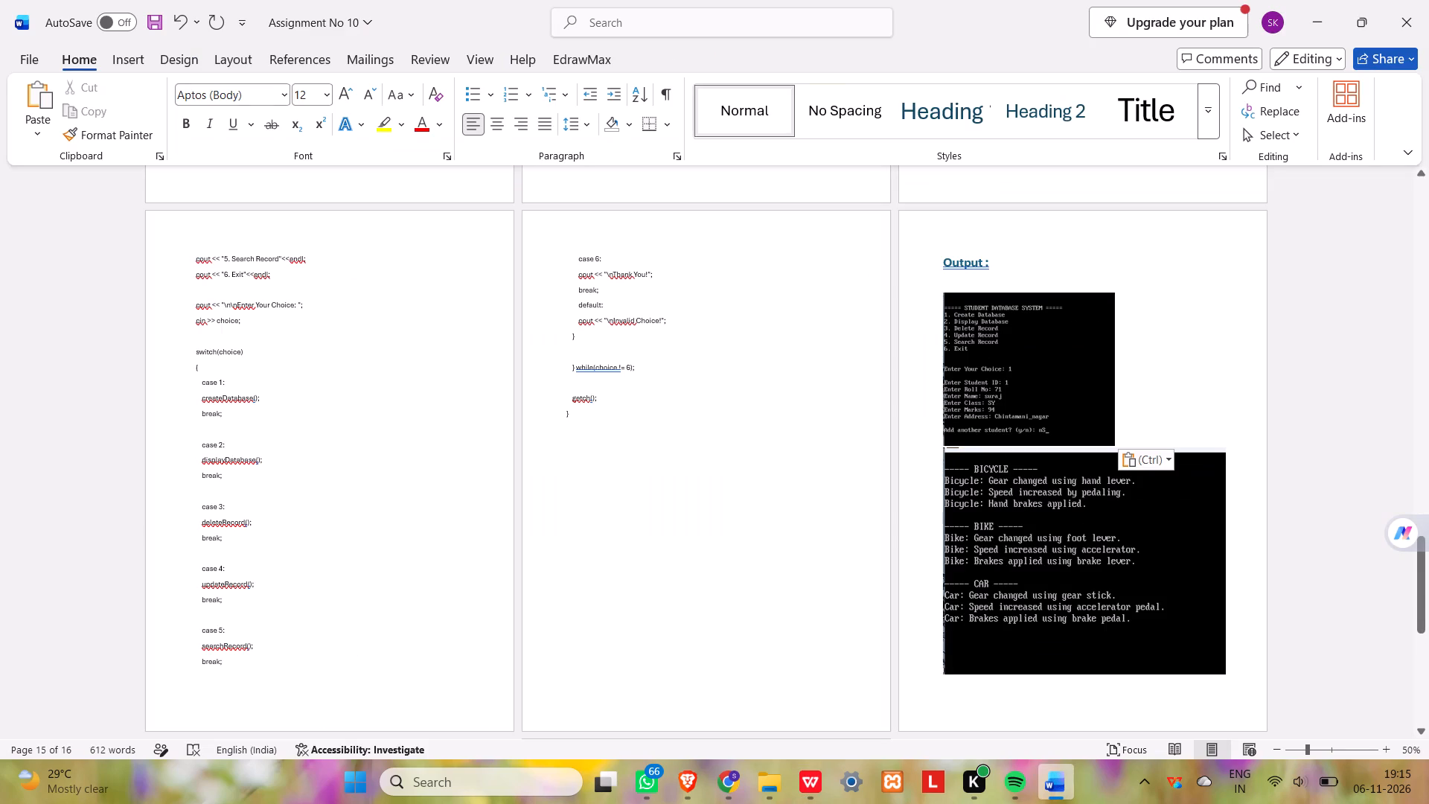
left_click(1032, 538)
key("Delete")
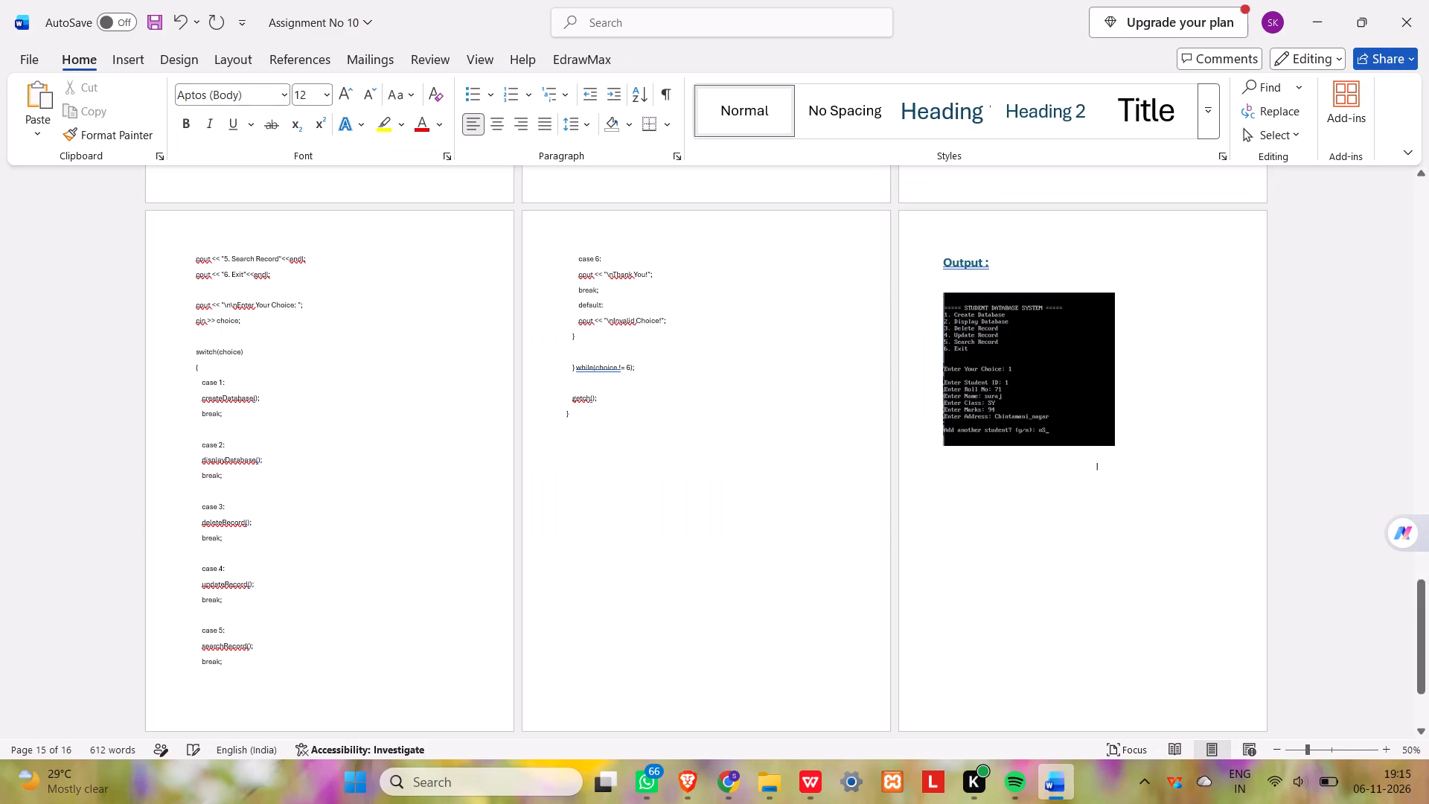
Add blank lines below the Output picture in Word and copy the second Output screenshot from Assignment 11 OOPS.docx in WPS Office.
key("Return")
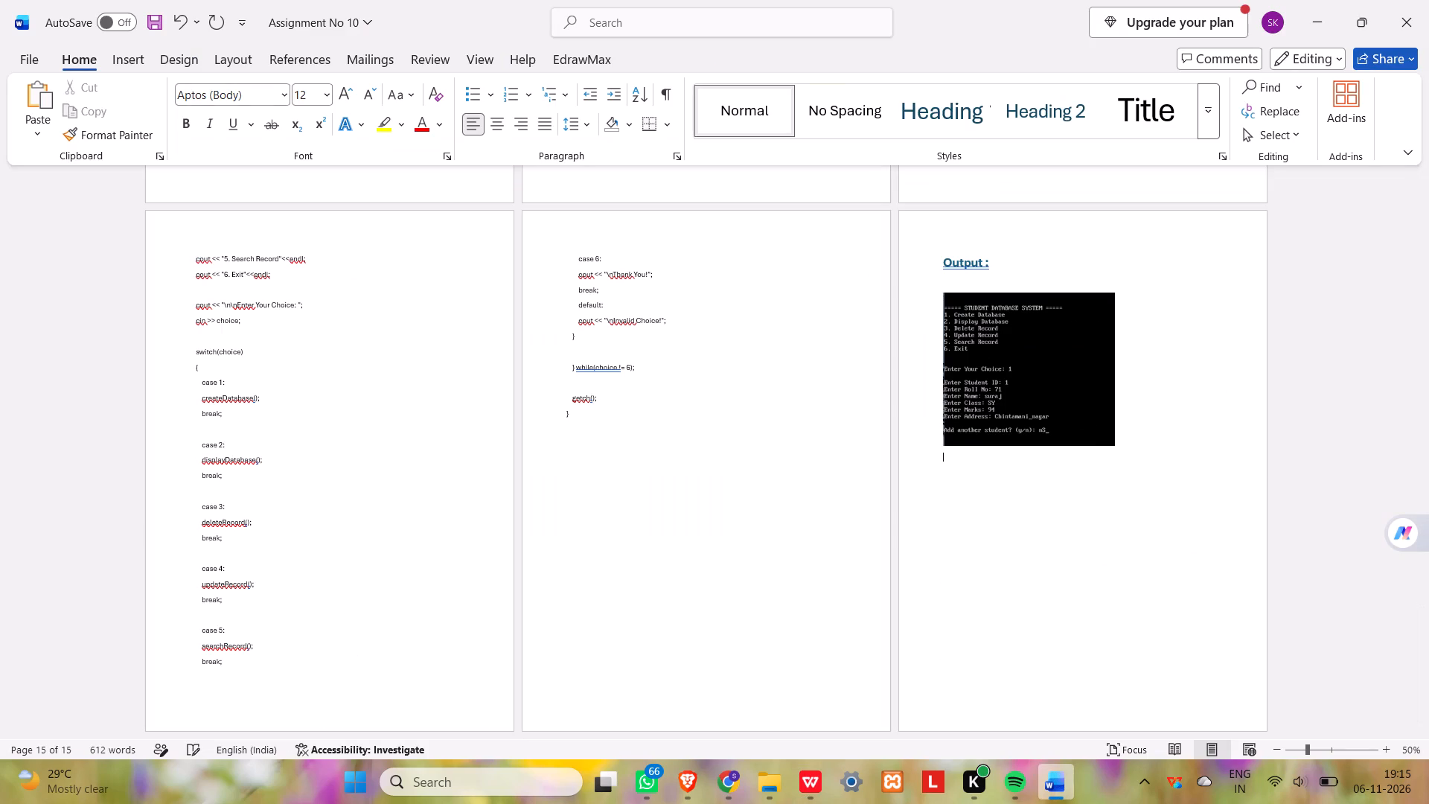
key("Return")
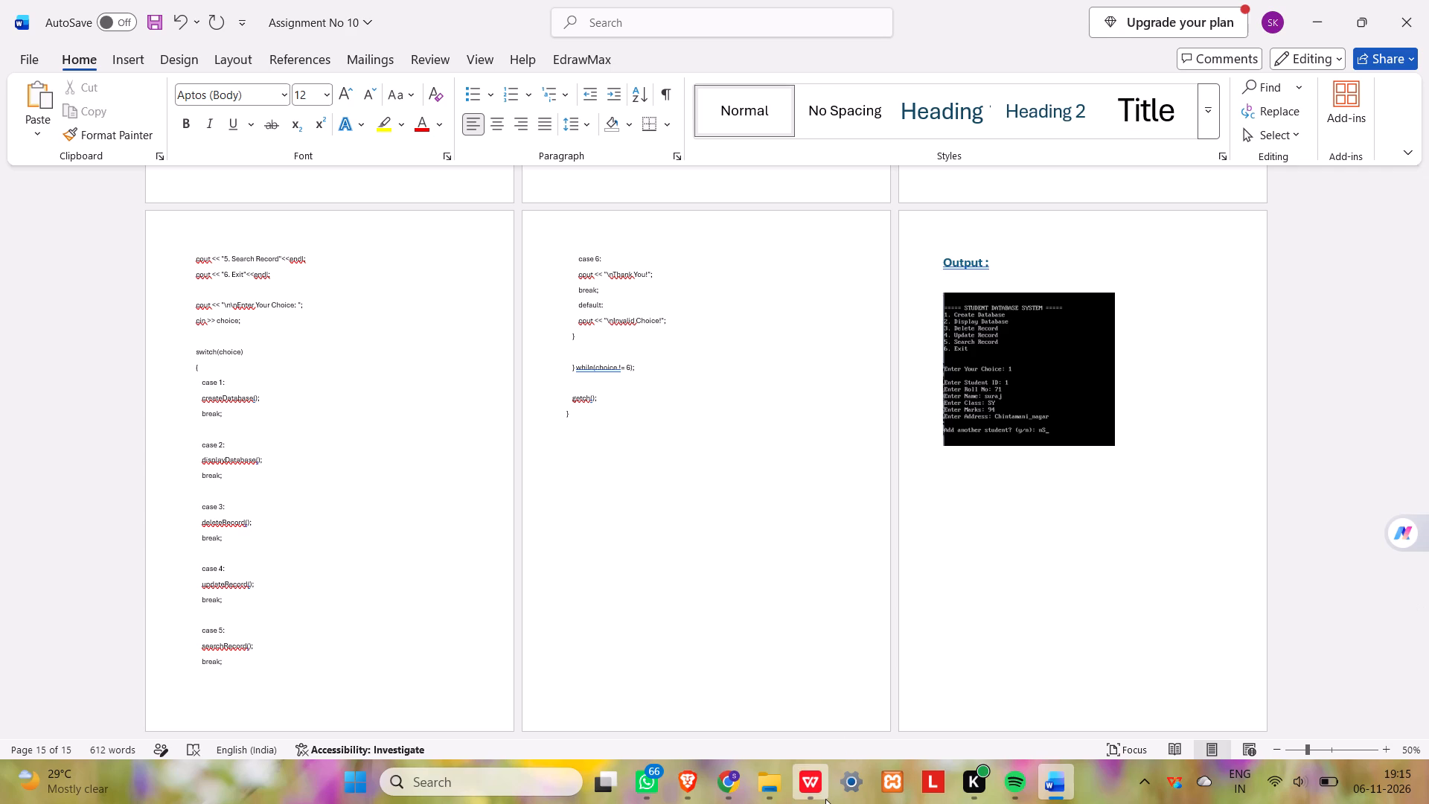
left_click(825, 799)
left_click(222, 679)
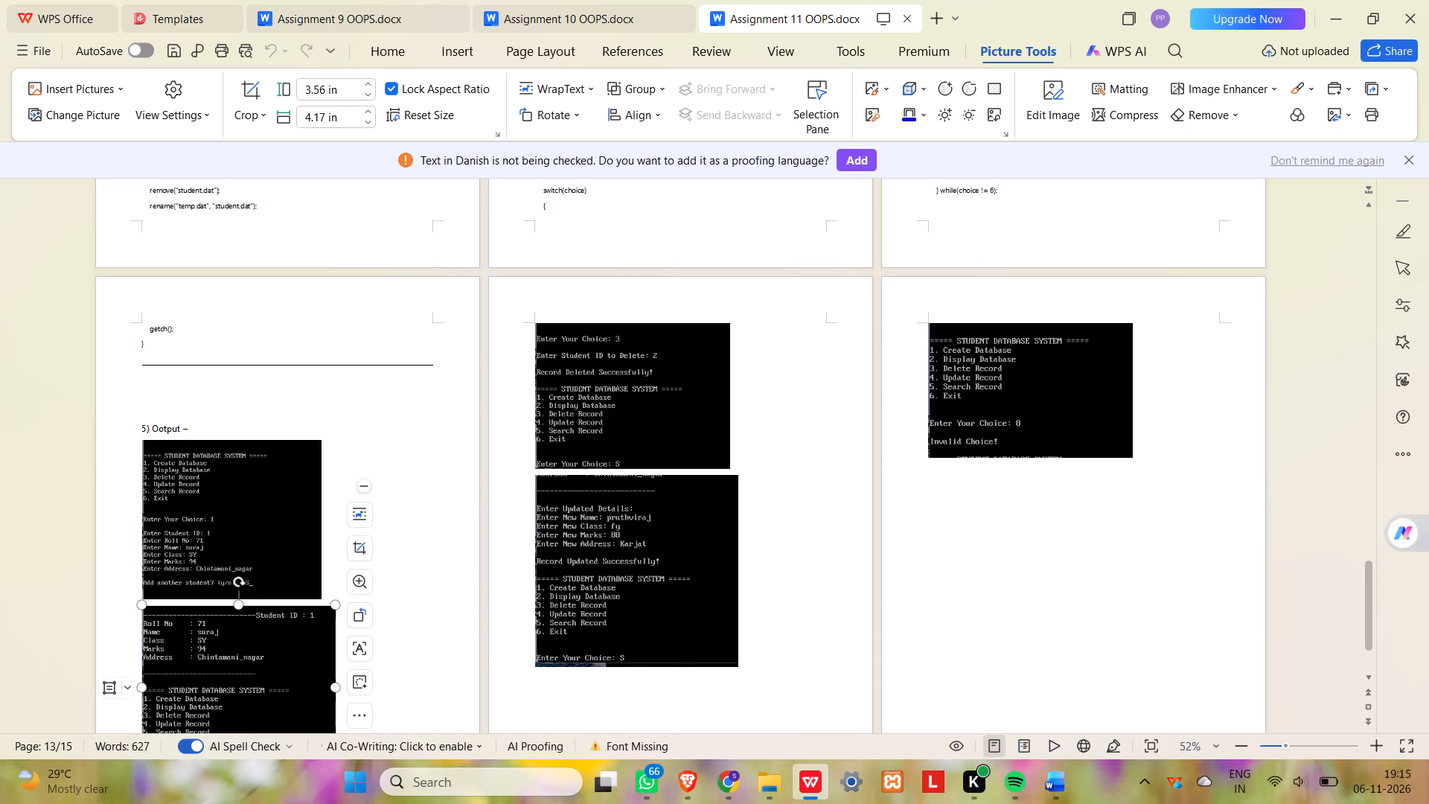
key("ctrl+c")
scroll(446, 513, "down", 1)
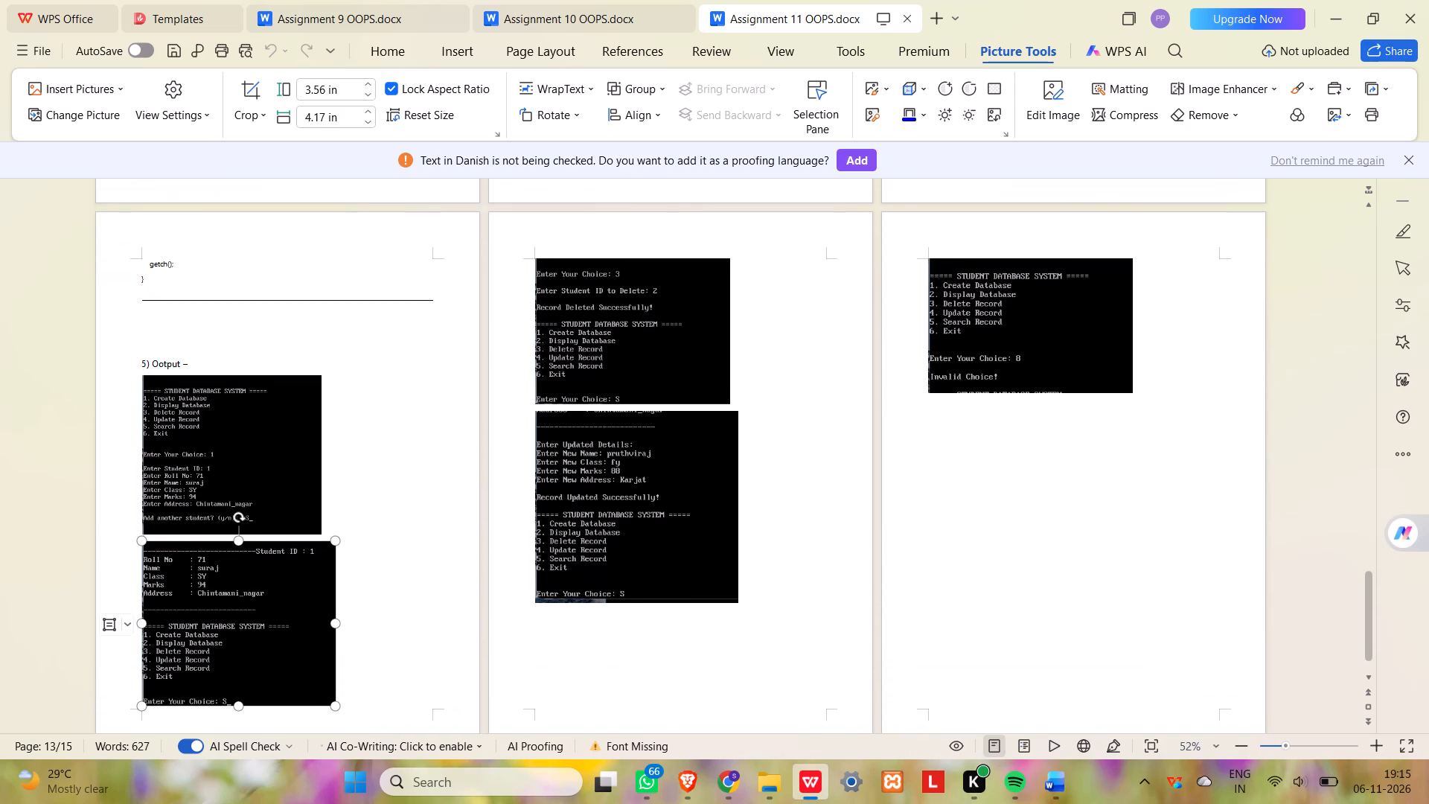
scroll(446, 513, "down", 2)
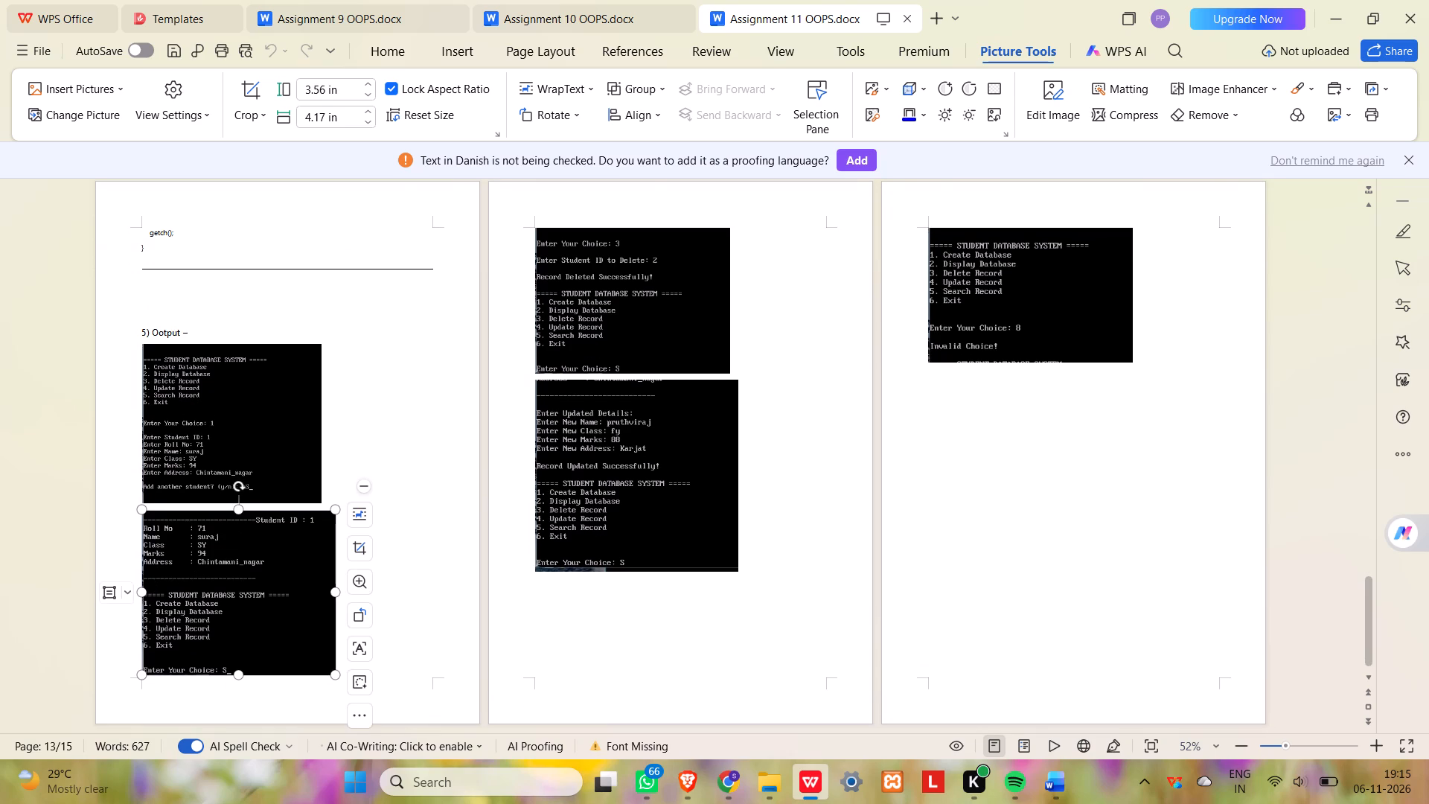